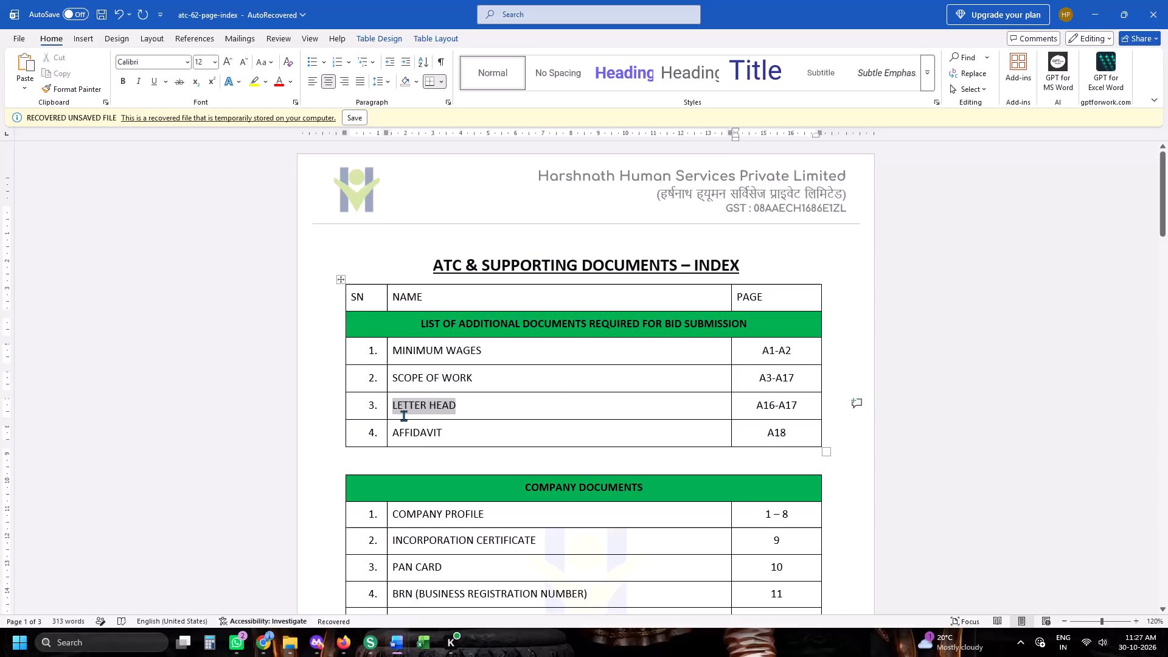
Replace the row 3 name LETTER HEAD with the copied BID SUBMISSION FORM and set its page range to A18-A19.
key(ctrl+v)
key(alt+Tab)
scroll(598, 327, down, 15)
key(alt+Tab)
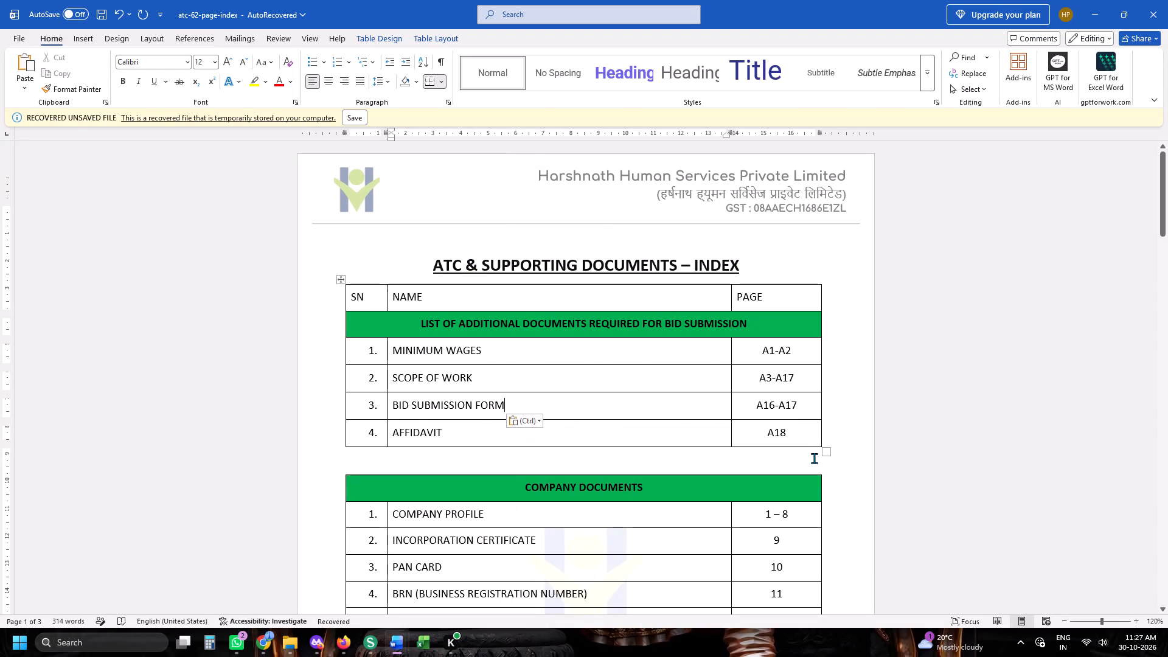
key(Tab)
text(A18-A8)
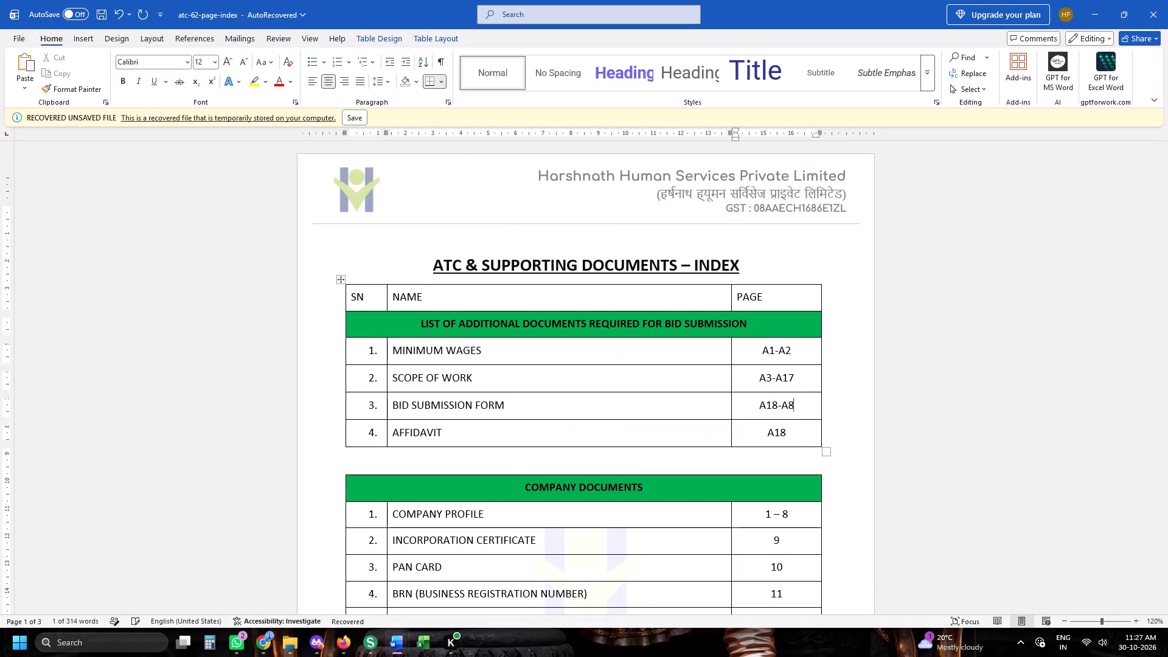
key(BackSpace)
text(19)
Replace the row 4 name AFFIDAVIT with the heading DISCLOSURE OF CONFLICT OF INTEREST copied from PART40.pdf.
key(alt+Tab)
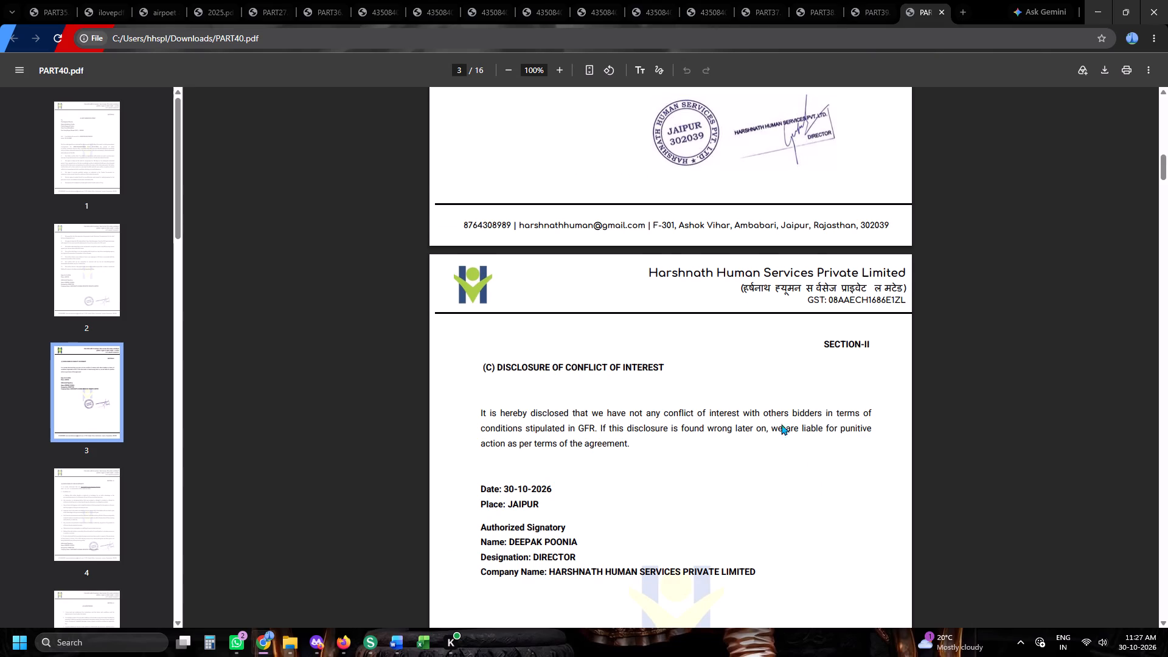
scroll(709, 360, down, 7)
scroll(699, 357, up, 5)
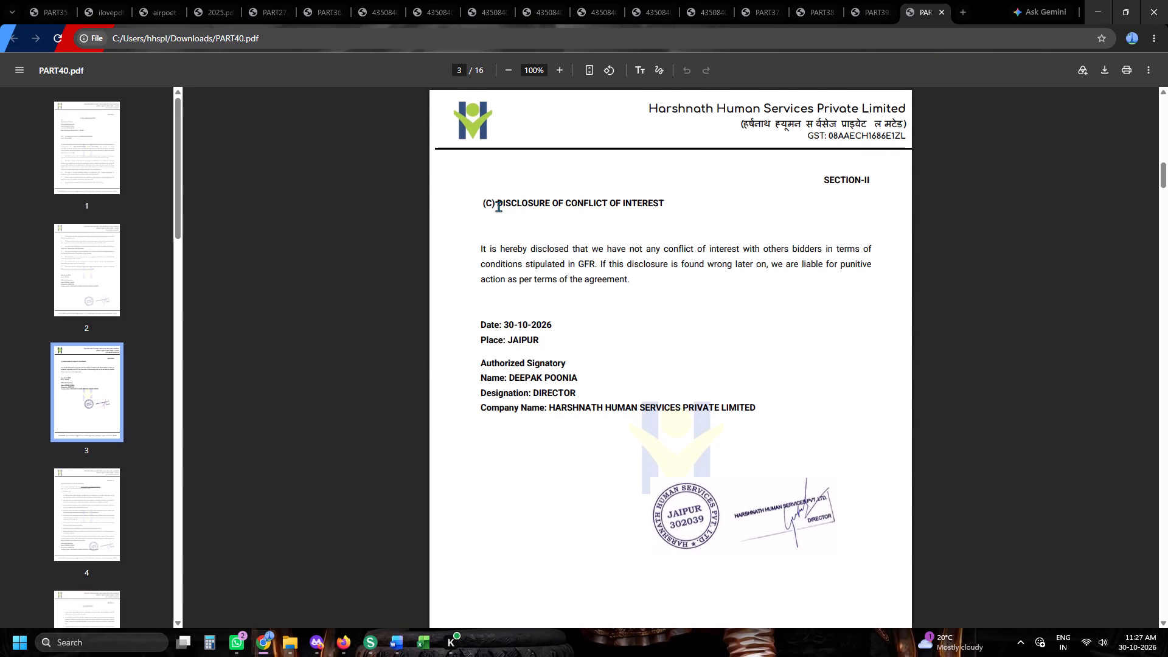
drag(496, 206, 664, 200)
key(ctrl+c)
key(ctrl+c)
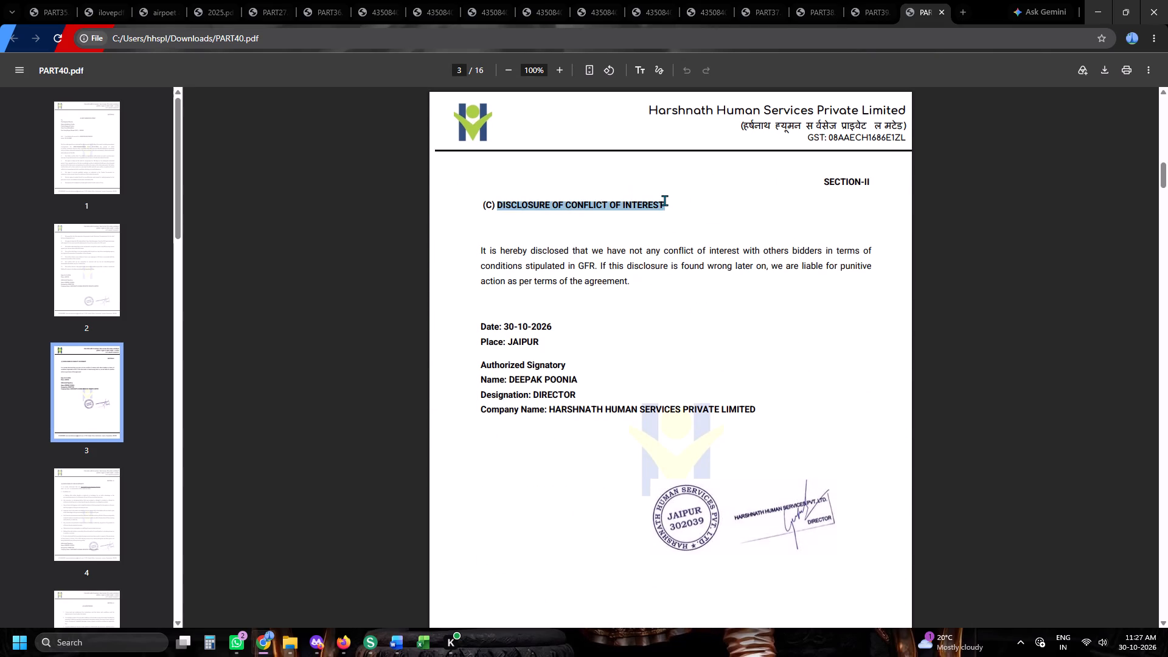
key(ctrl+c)
key(ctrl+c)
key(ctrl+c)
key(alt+Tab)
key(Tab)
key(Tab)
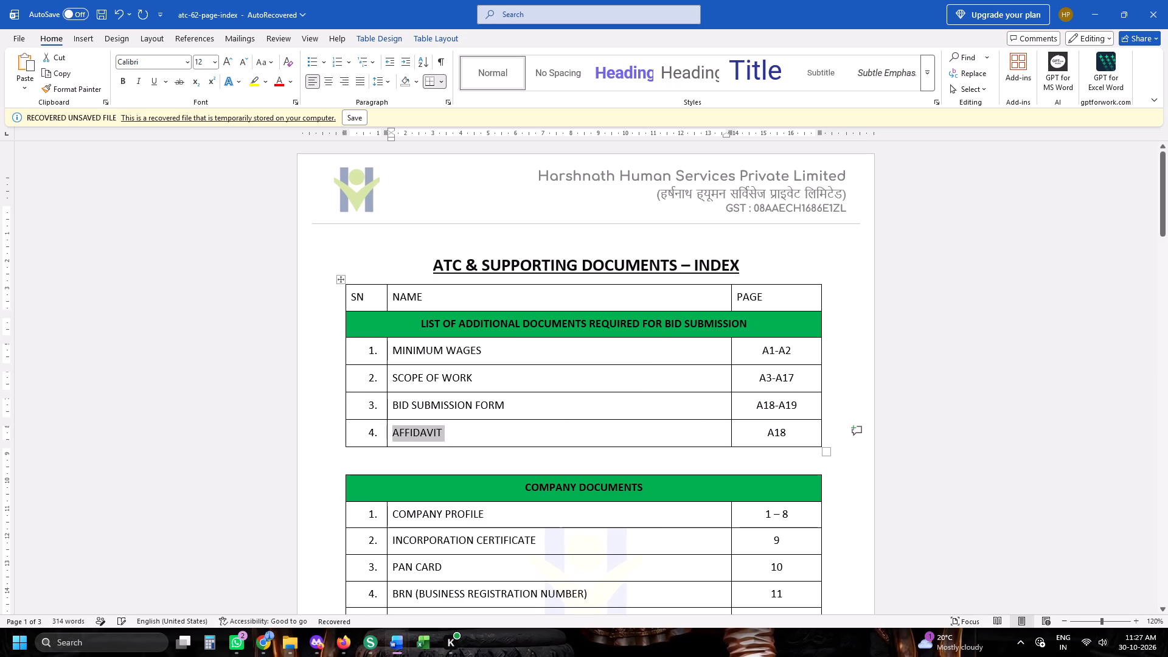
key(ctrl+v)
Set the page of the DISCLOSURE OF CONFLICT OF INTEREST row to A20, checking its extent in PART40.pdf.
key(Tab)
text(A20-A21)
key(alt+Tab)
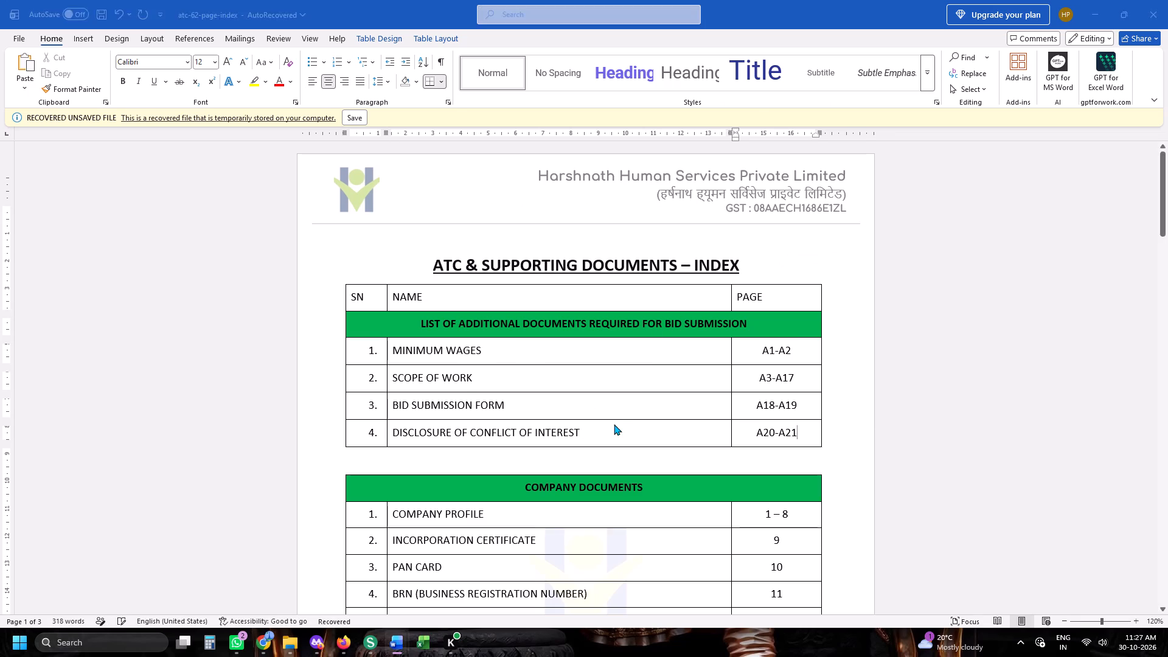
scroll(614, 424, down, 7)
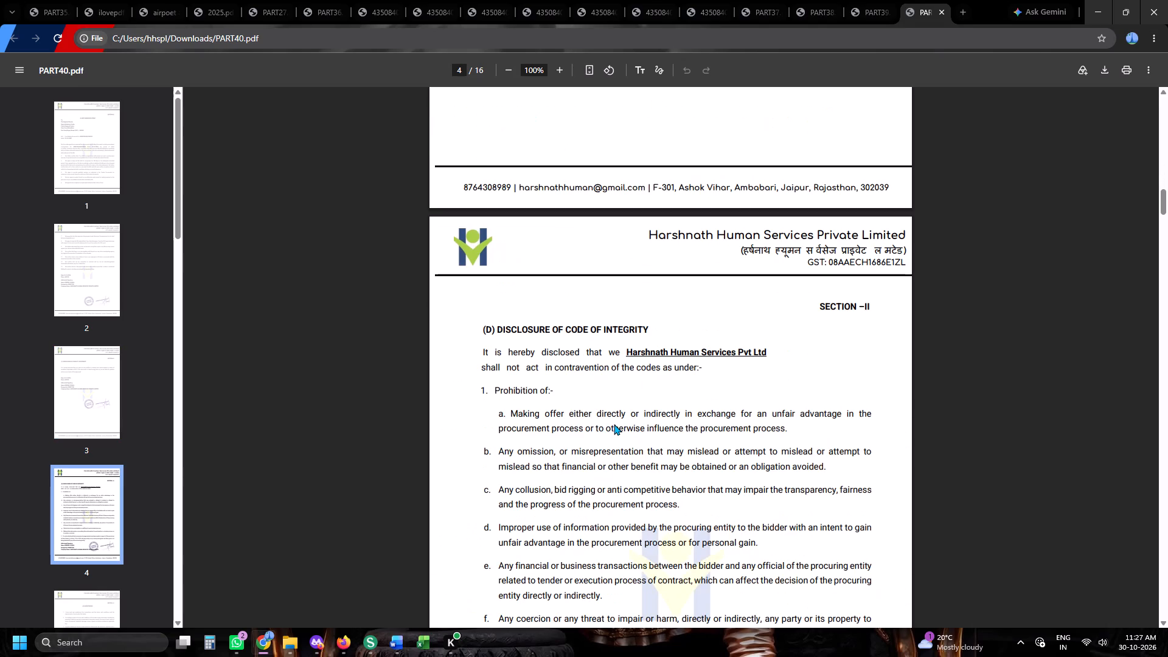
key(alt+Tab)
key(BackSpace)
key(BackSpace)
key(BackSpace)
key(BackSpace)
Add row 5 to the additional documents table with the copied PDF heading DISCLOSURE OF CODE OF INTEGRITY and page A21.
key(Tab)
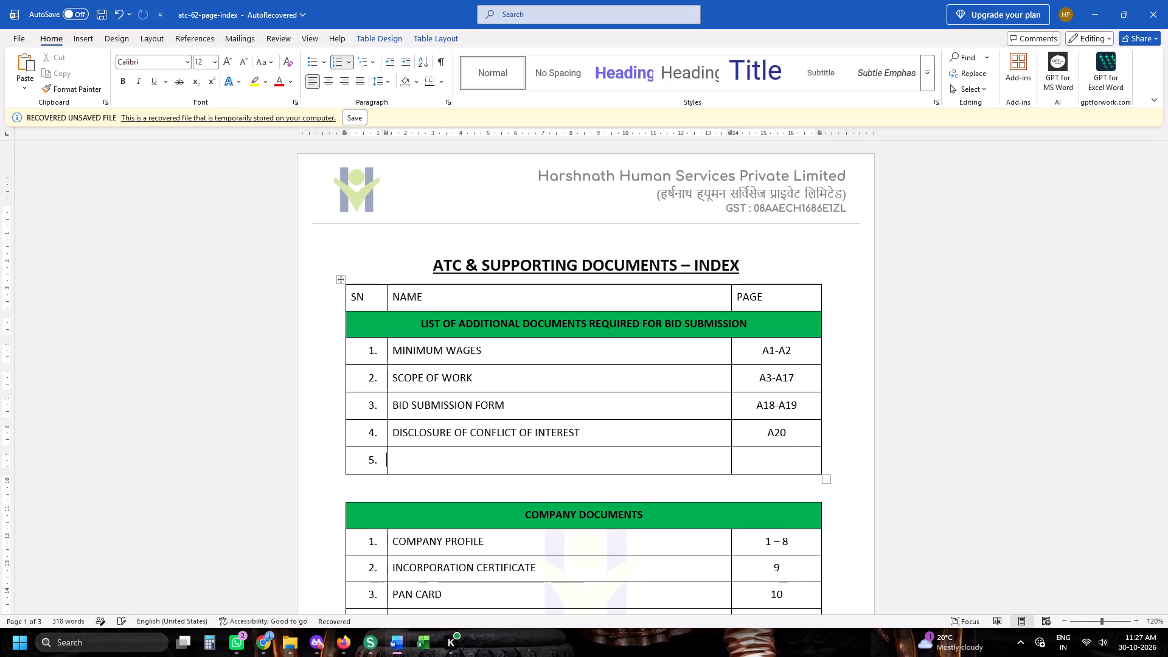
key(Tab)
key(alt+Tab)
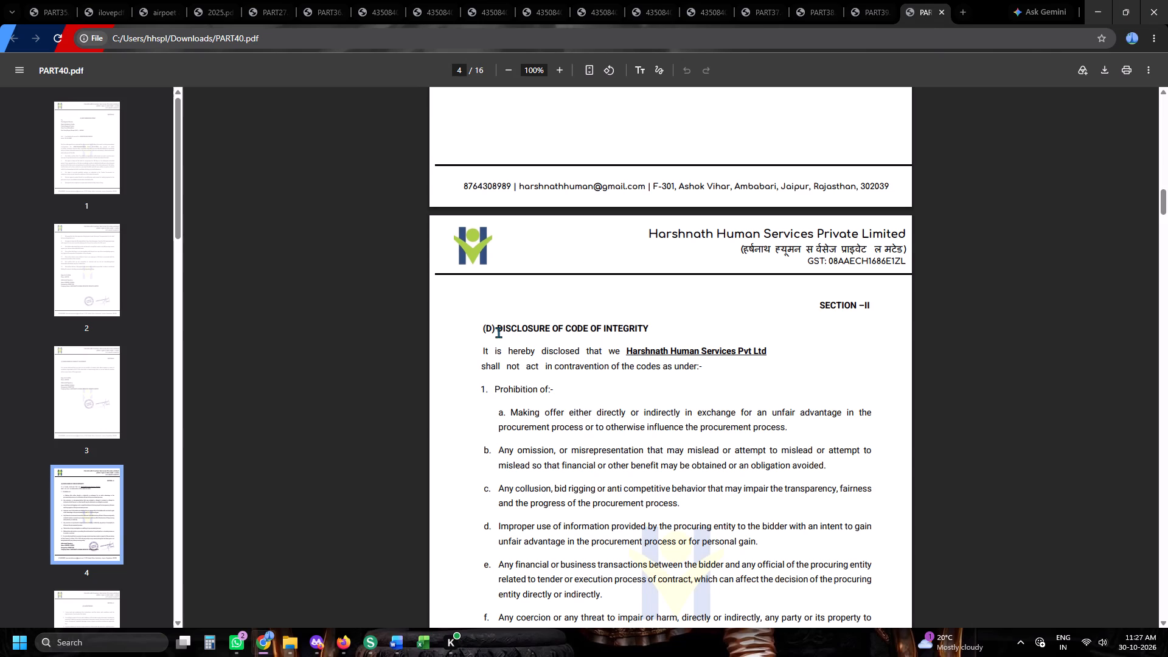
drag(498, 332, 653, 322)
key(ctrl+c)
key(ctrl+c)
key(ctrl+c)
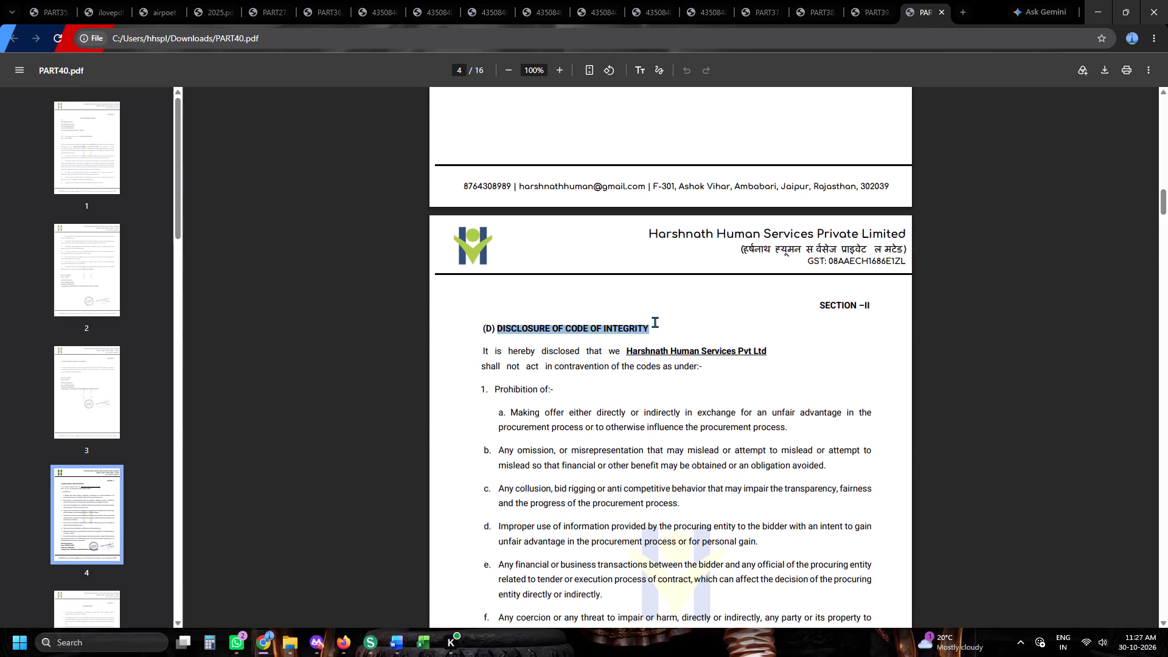
key(alt+Tab)
key(ctrl+v)
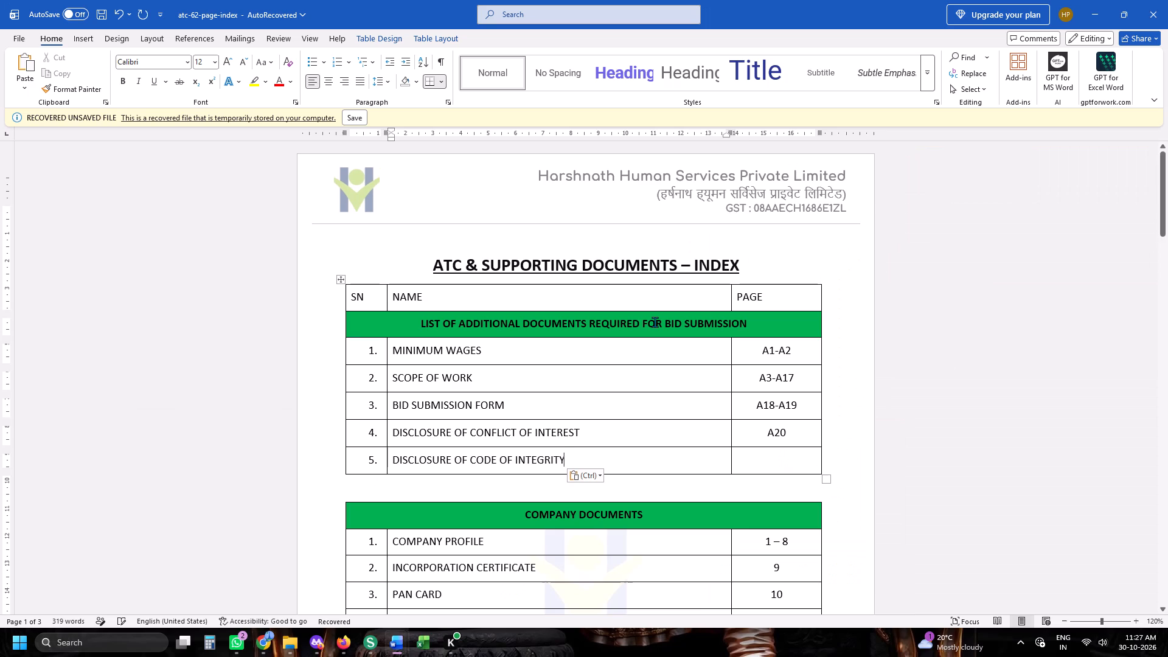
key(Tab)
text(A21)
Add row 6 with the heading UNDERTAKING copied from PART40.pdf and page range A22-A23.
key(alt+Tab)
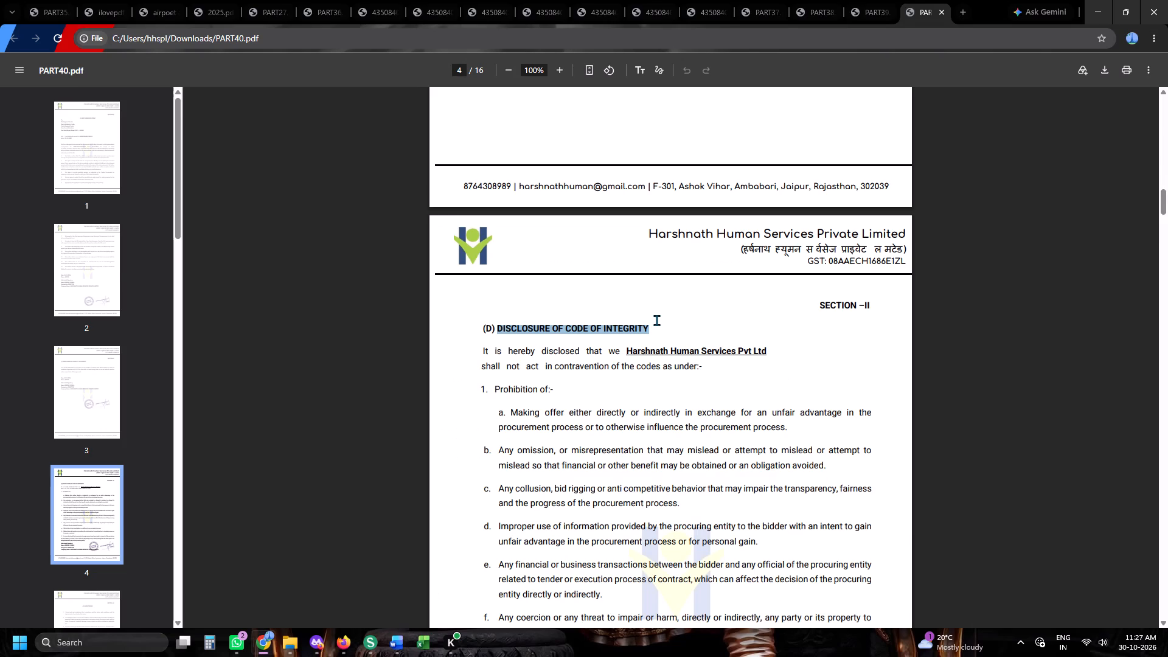
scroll(656, 320, down, 8)
drag(653, 367, 690, 372)
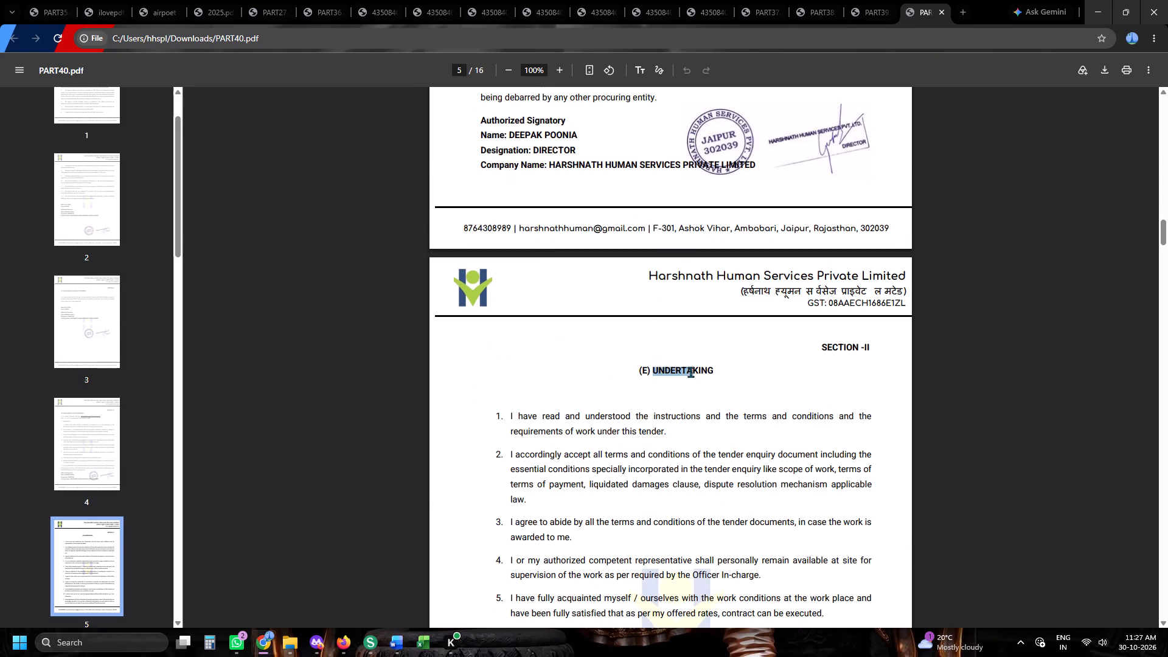
drag(690, 372, 714, 369)
key(ctrl+c)
key(ctrl+c)
key(alt+Tab)
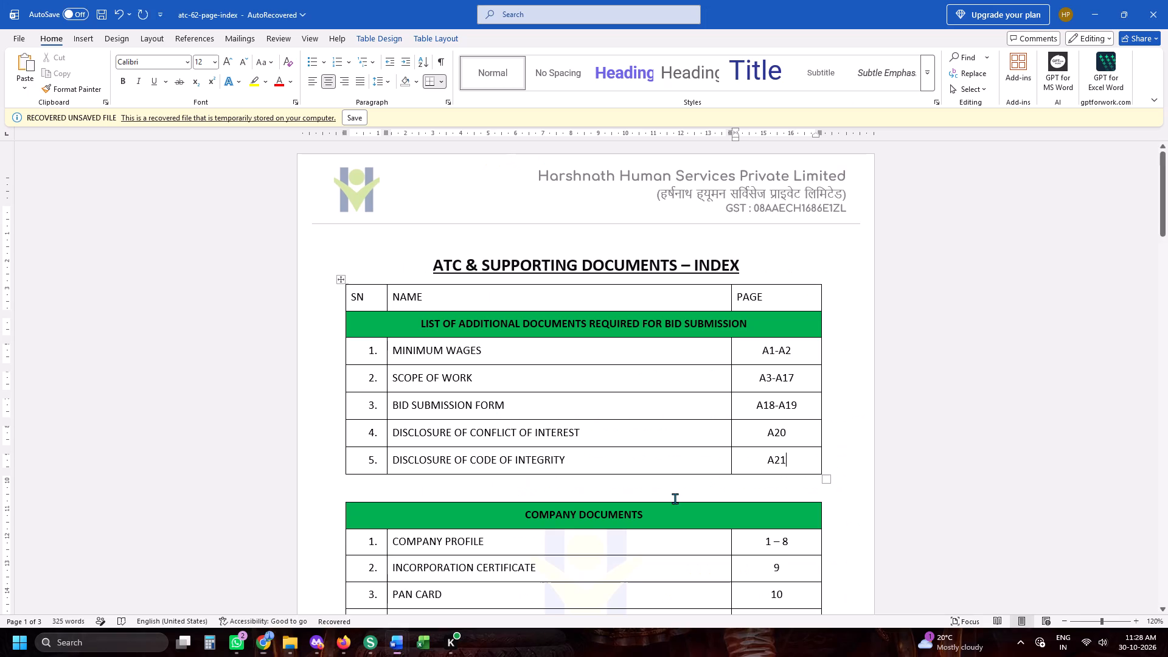
key(Tab)
key(Tab)
key(ctrl+v)
key(alt+Tab)
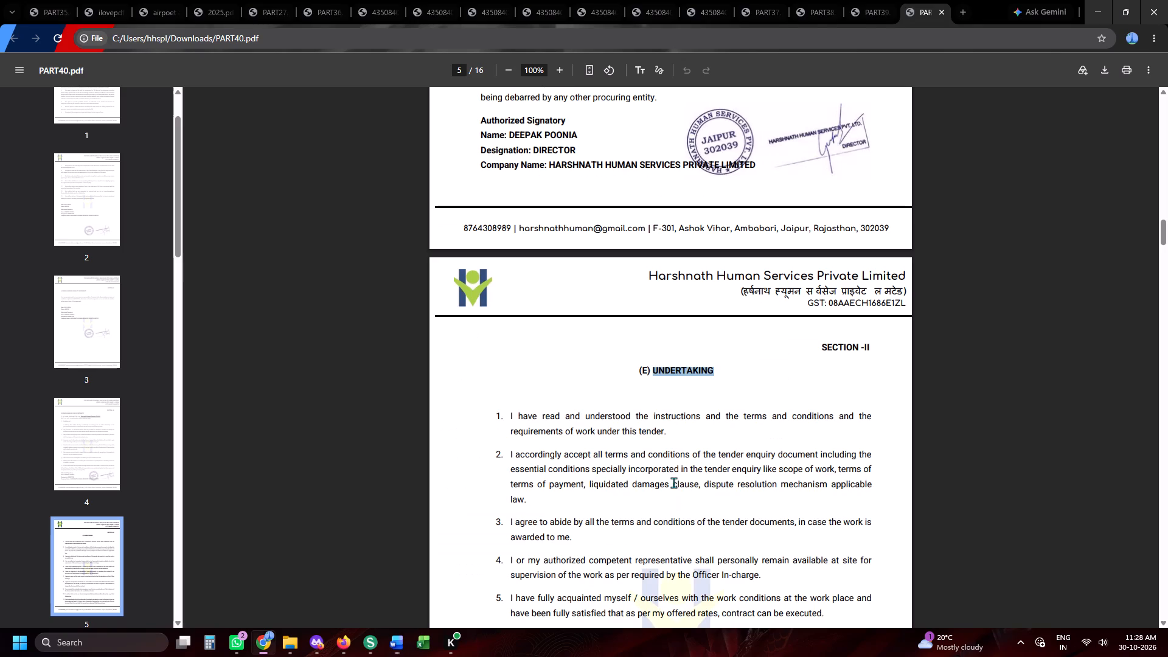
scroll(656, 414, down, 10)
key(alt+Tab)
key(Tab)
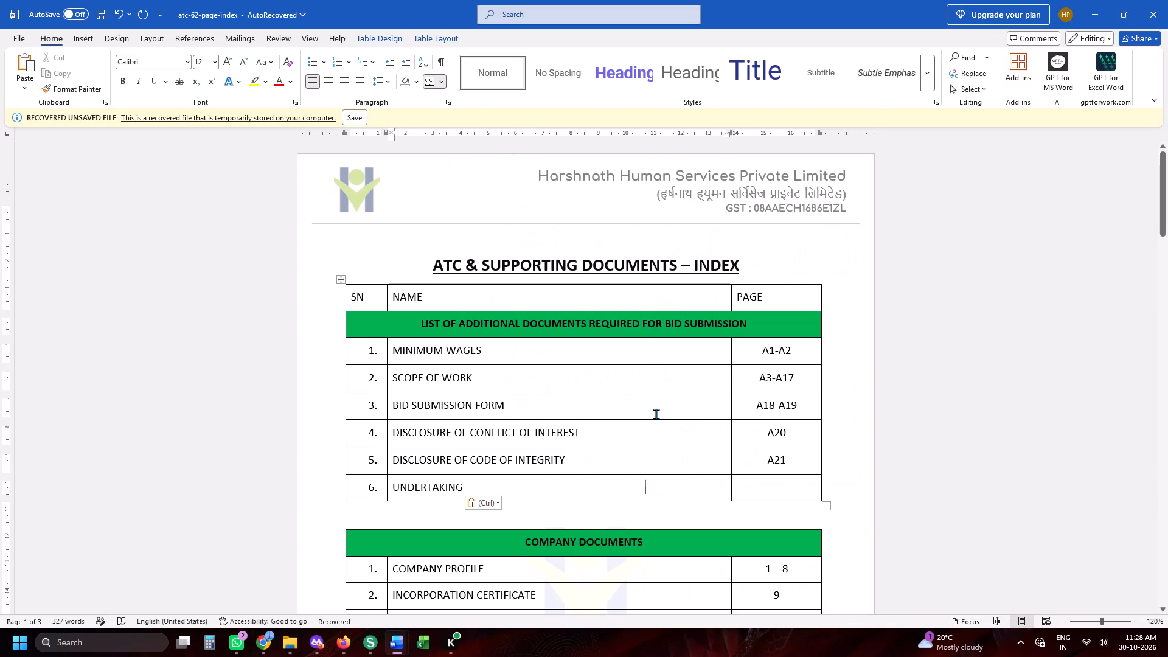
text(A22-A23)
Add row 7 with the heading Self-Declaration Certificate for Local Content copied from PART40.pdf.
key(alt+Tab)
scroll(656, 414, down, 6)
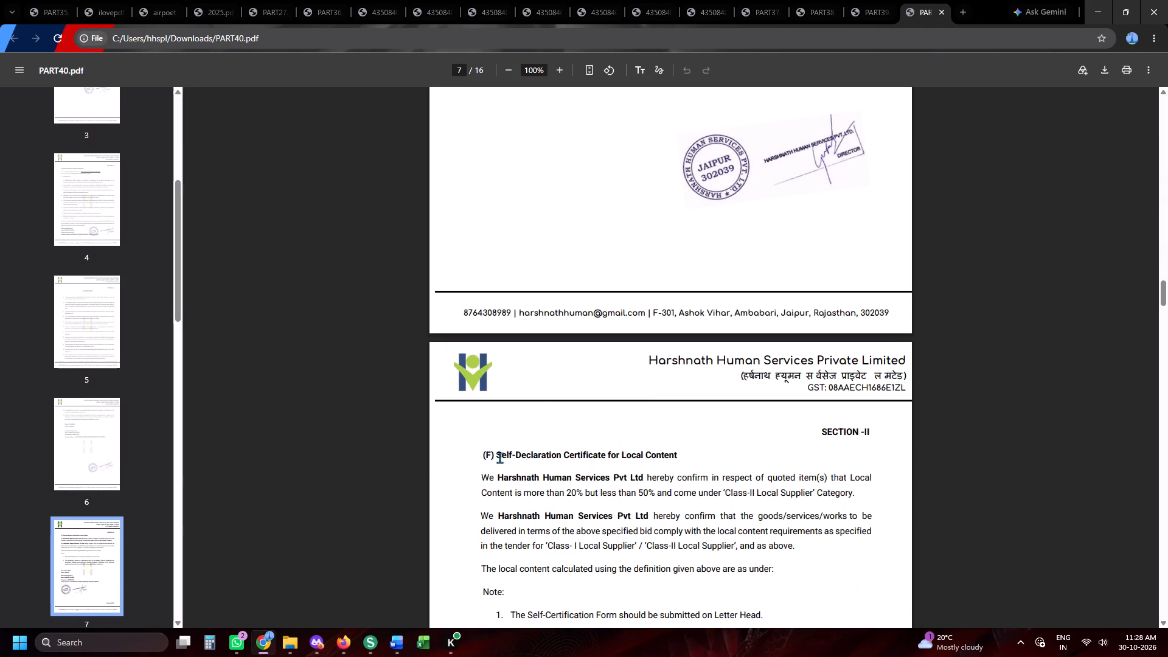
drag(499, 457, 611, 456)
drag(498, 457, 681, 456)
key(ctrl+c)
key(ctrl+c)
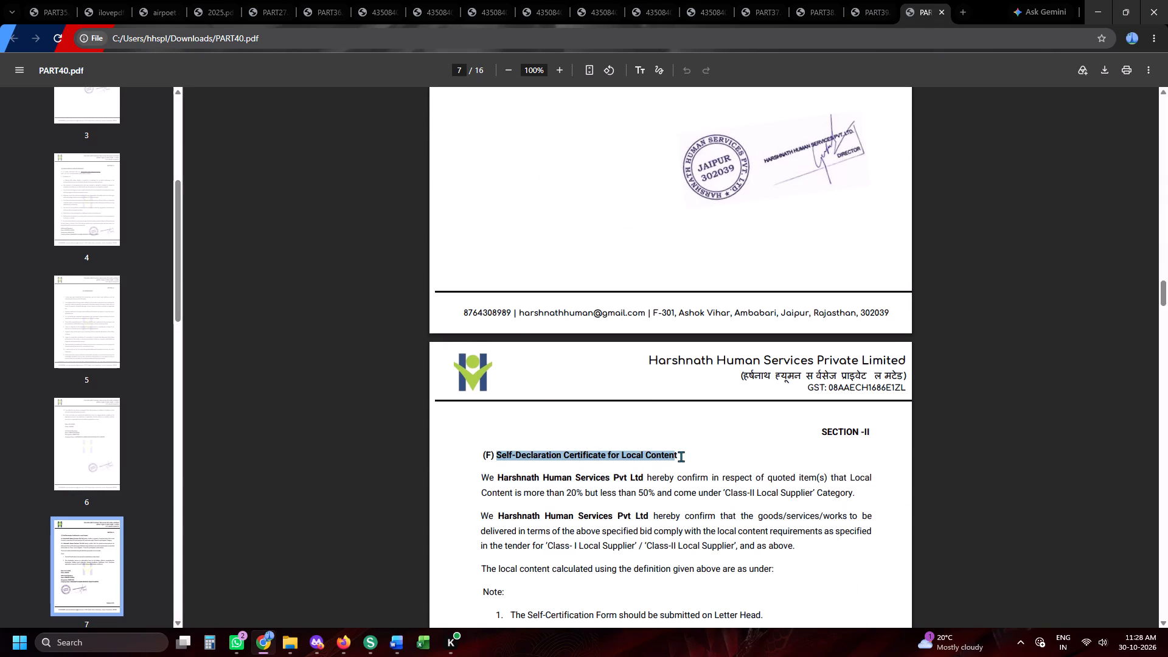
key(alt+Tab)
key(Tab)
key(Tab)
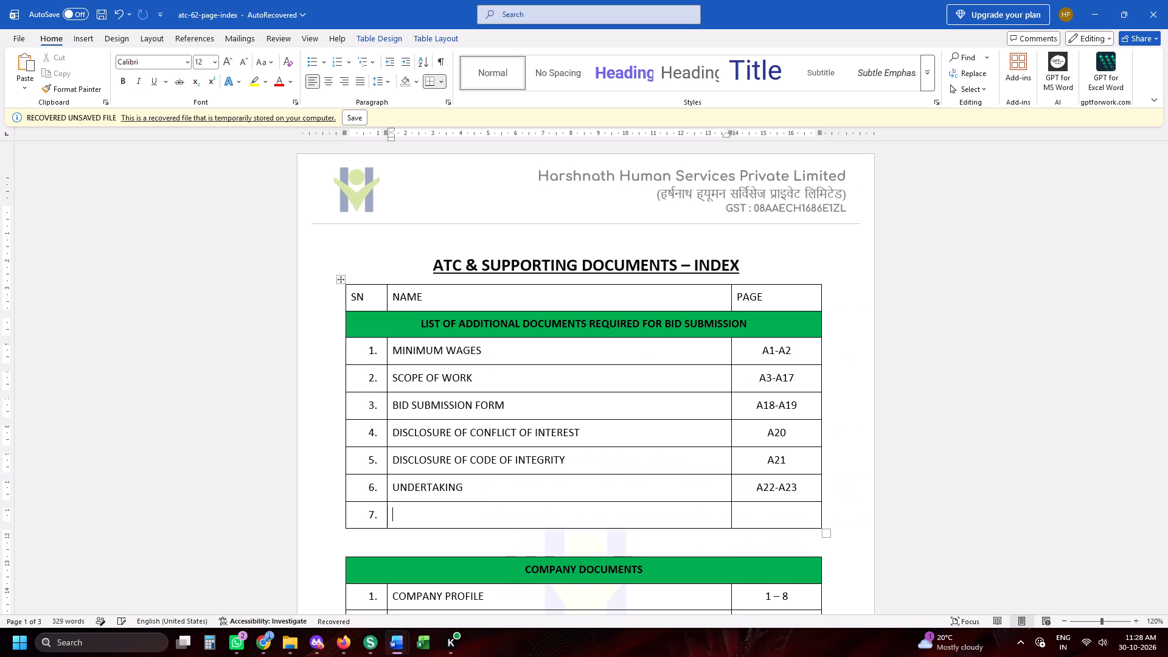
key(ctrl+v)
Convert the row 7 name to uppercase and set its page to A24.
drag(611, 520, 413, 523)
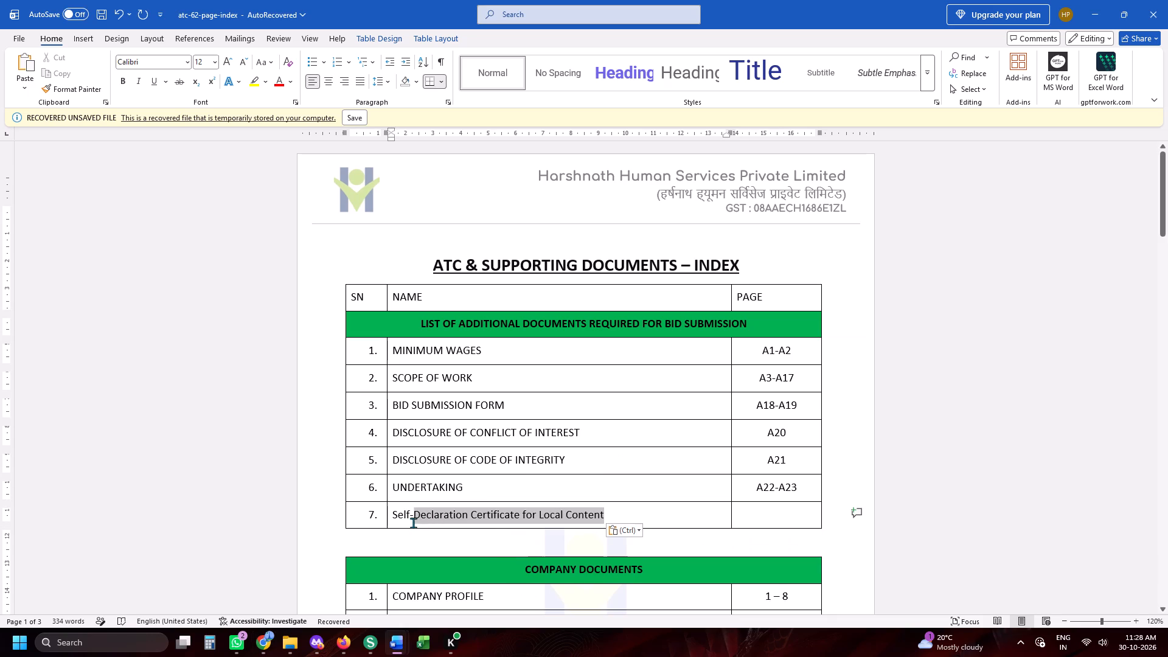
drag(413, 523, 398, 523)
click(267, 64)
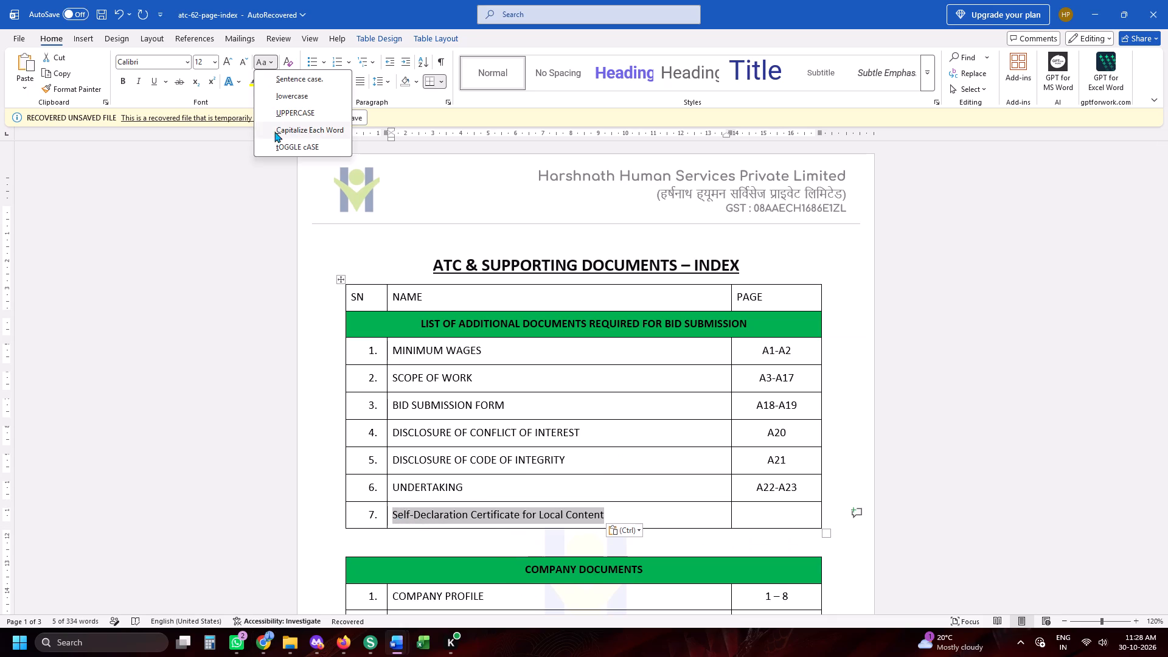
click(276, 117)
key(Tab)
text(A24)
Add row 8 with the word Declaration copied from the GFR clause heading in PART40.pdf and page A25.
key(alt+Tab)
scroll(538, 344, down, 11)
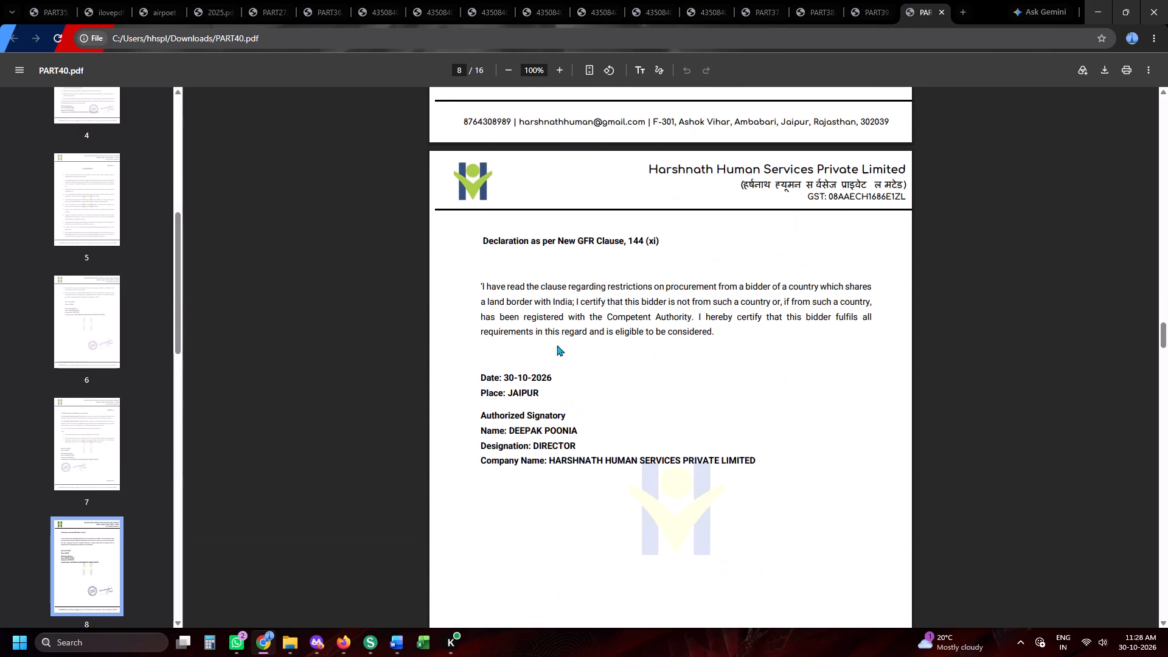
drag(483, 232, 623, 234)
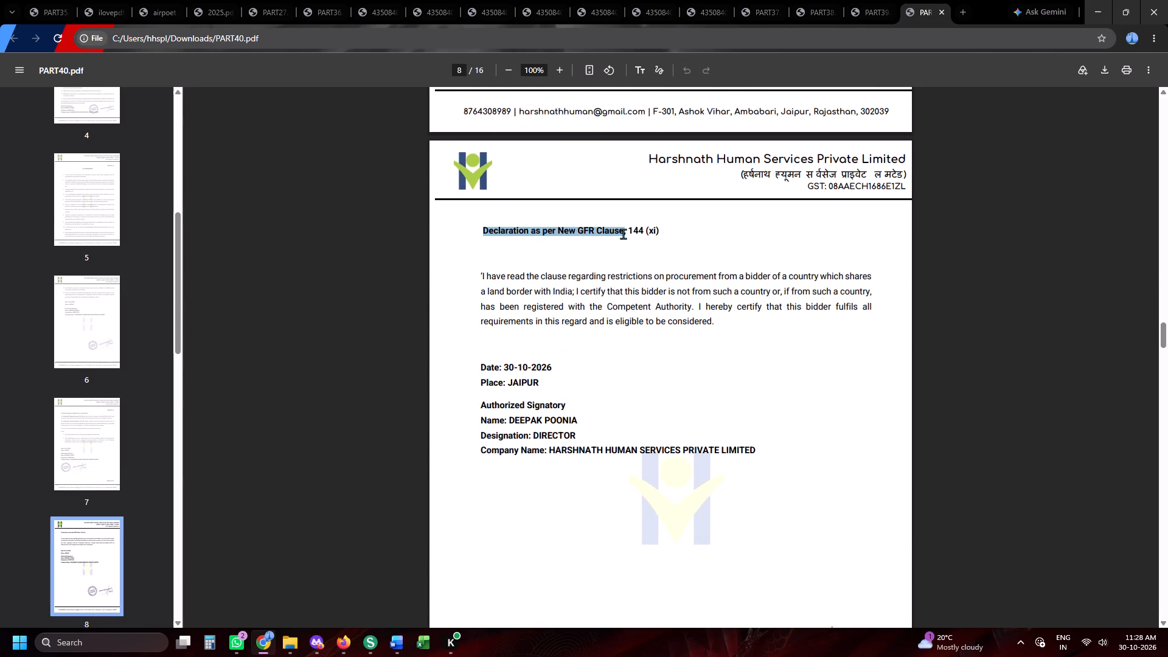
drag(623, 234, 529, 234)
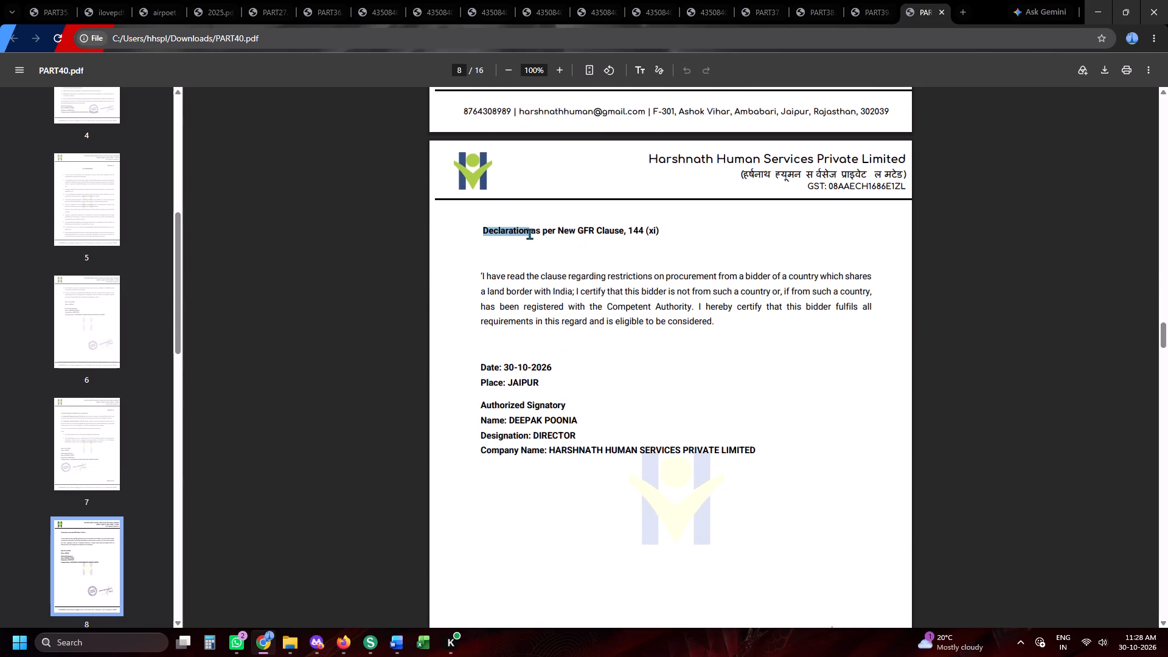
key(ctrl+c)
key(ctrl+c)
key(ctrl+c)
key(alt+Tab)
key(Tab)
key(Tab)
key(ctrl+v)
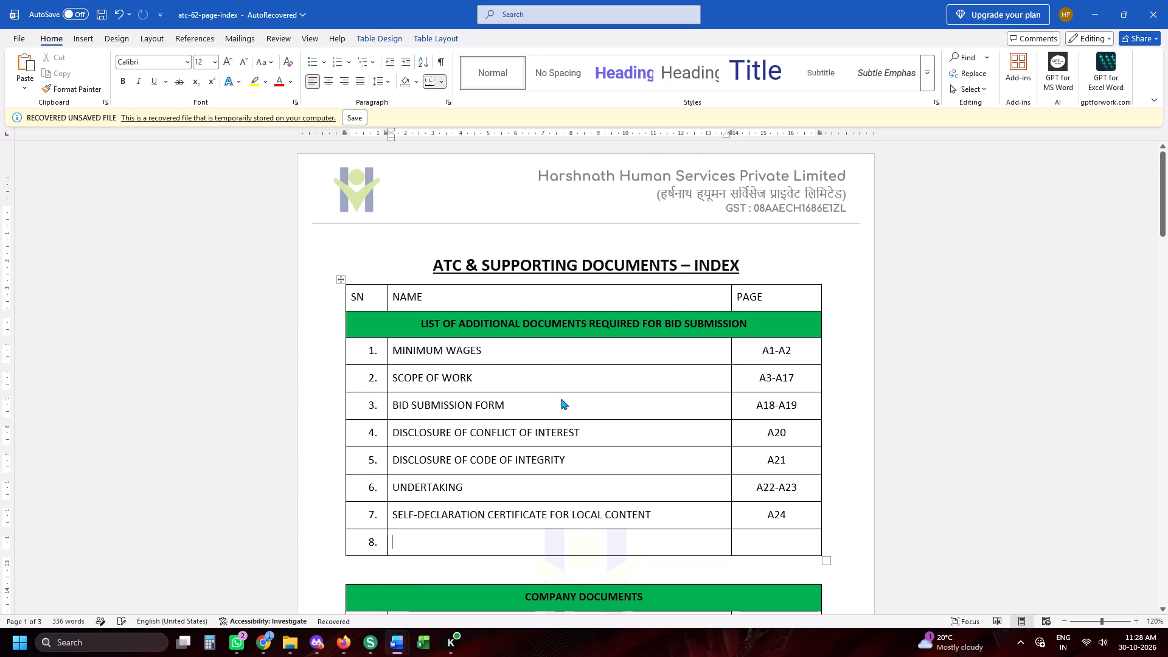
key(Tab)
text(A25)
Add row 9 with the heading PRE-CONTRACT INTEGRITY PACT copied from PART40.pdf and starting page A26.
key(alt+Tab)
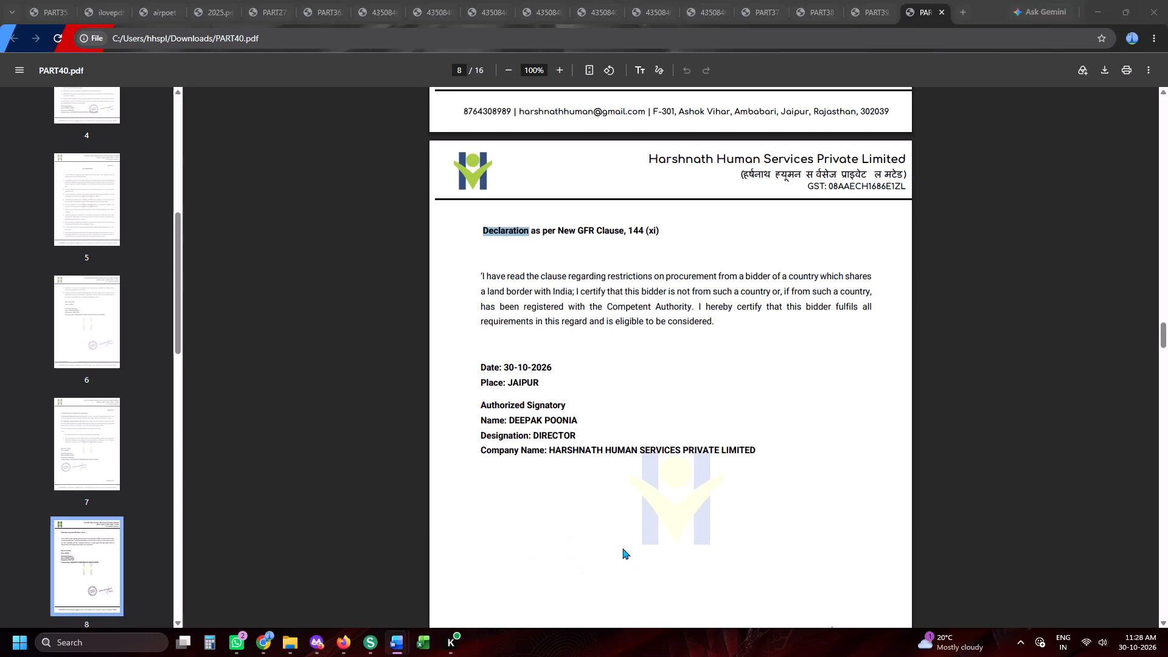
scroll(626, 533, down, 8)
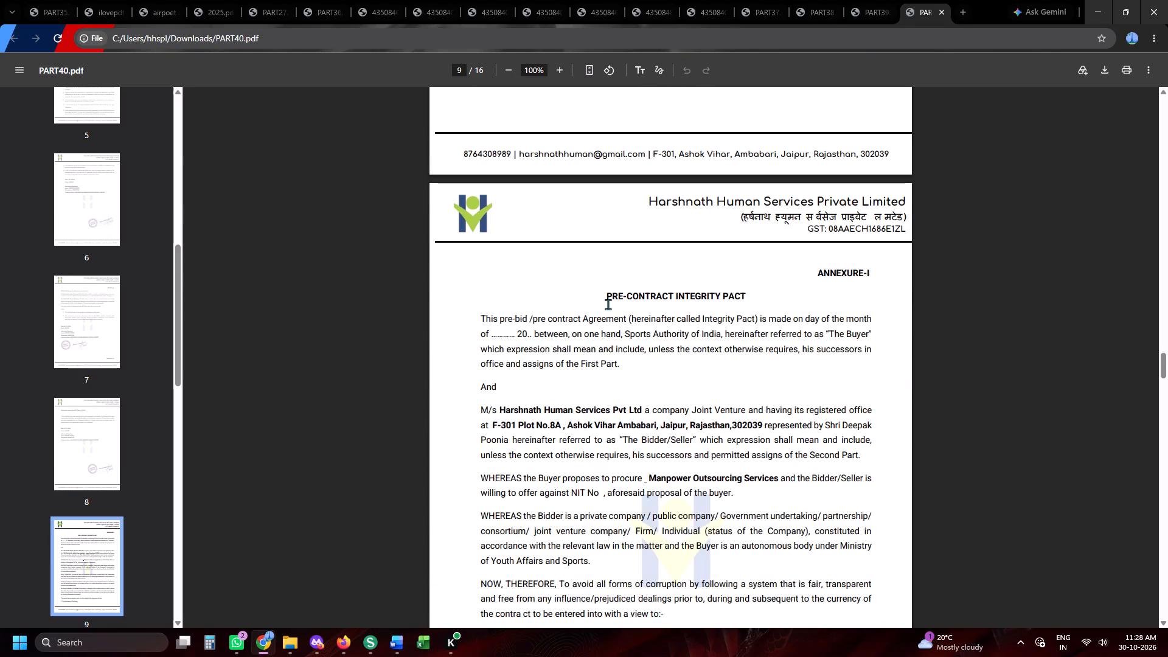
drag(602, 300, 753, 298)
key(ctrl+c)
key(ctrl+c)
key(alt+Tab)
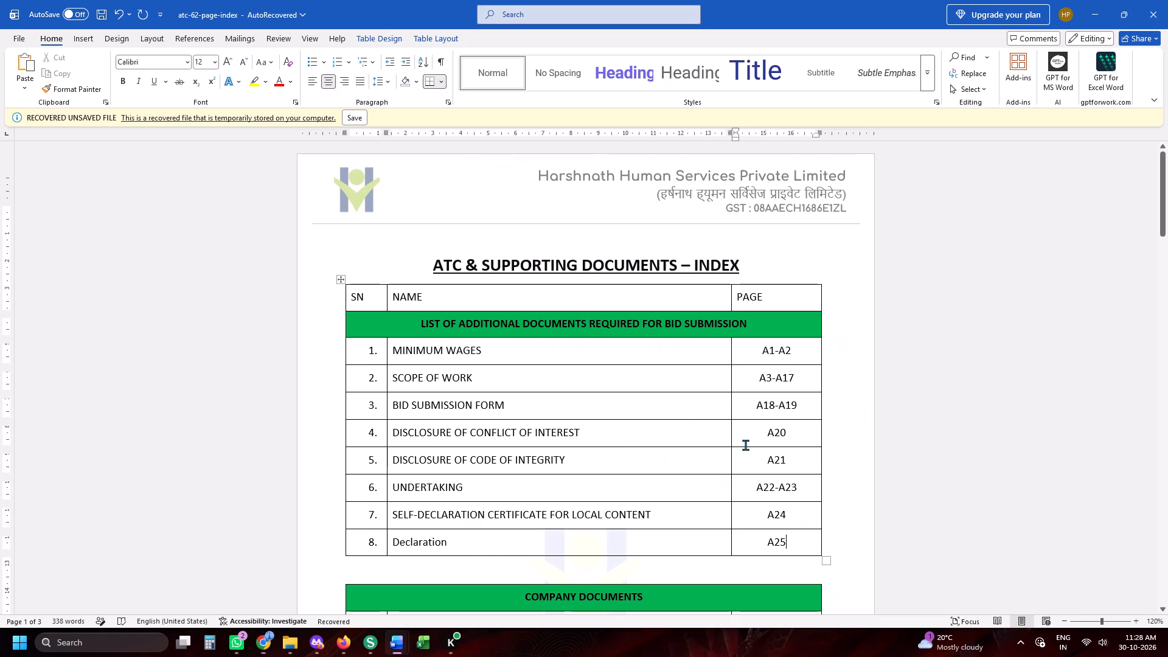
key(Tab)
key(Tab)
key(ctrl+v)
key(Tab)
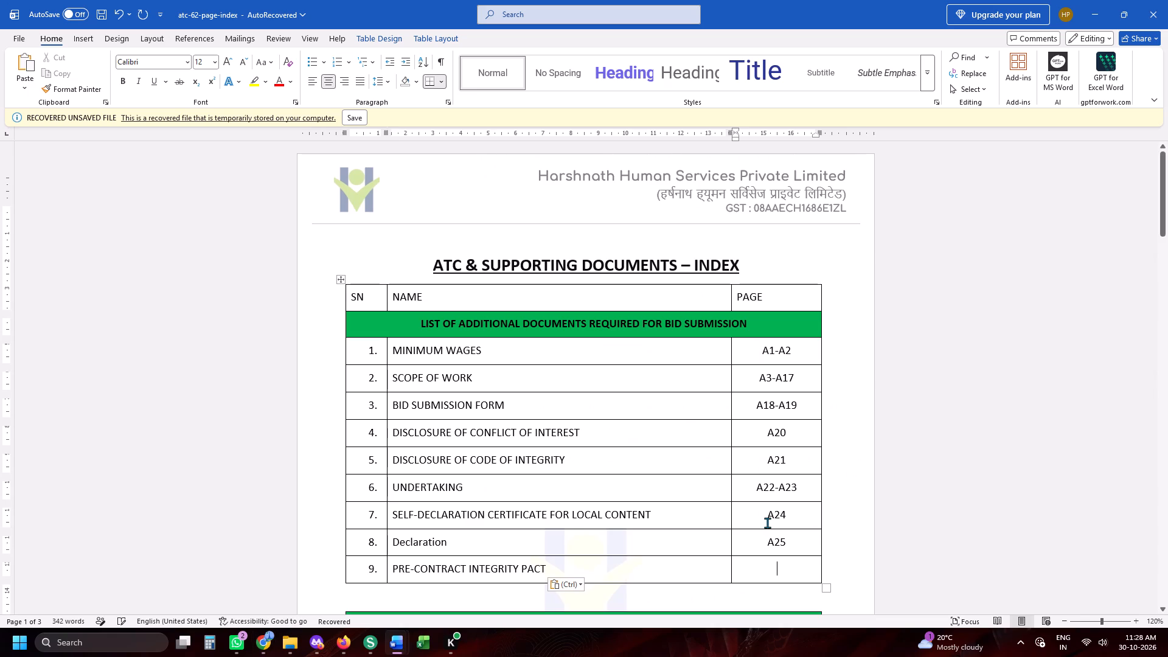
text(A26)
Extend the PRE-CONTRACT INTEGRITY PACT page range to A26-A33, checking where the pact ends in PART40.pdf.
key(alt+Tab)
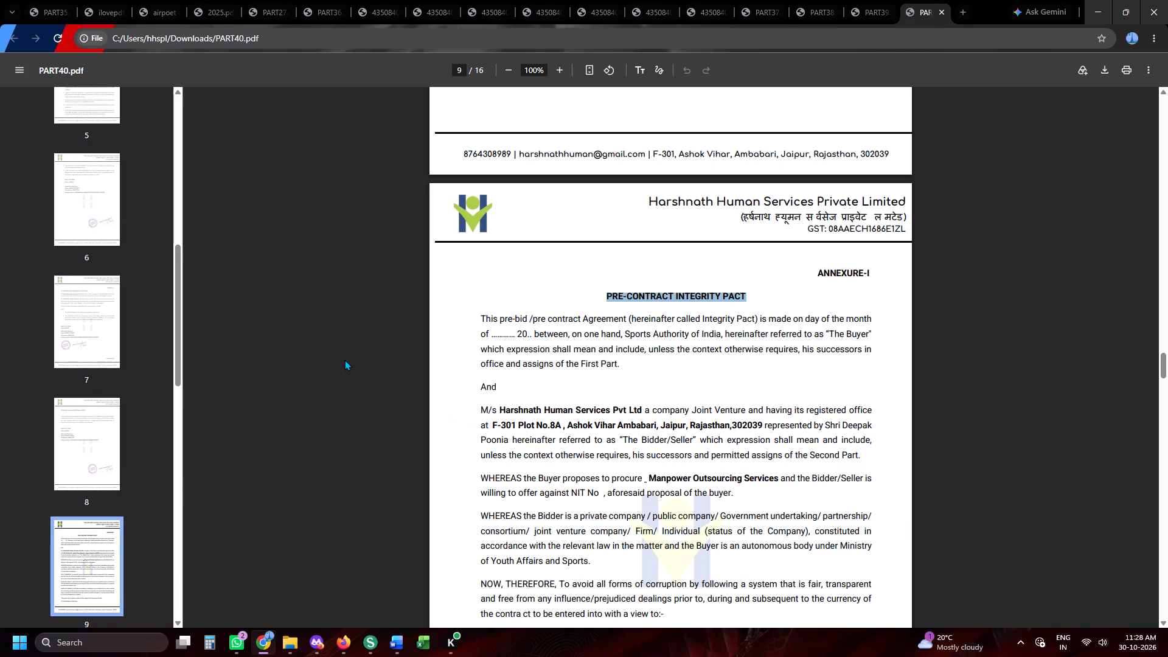
key(alt+Tab)
key(alt+Tab)
scroll(406, 561, down, 1)
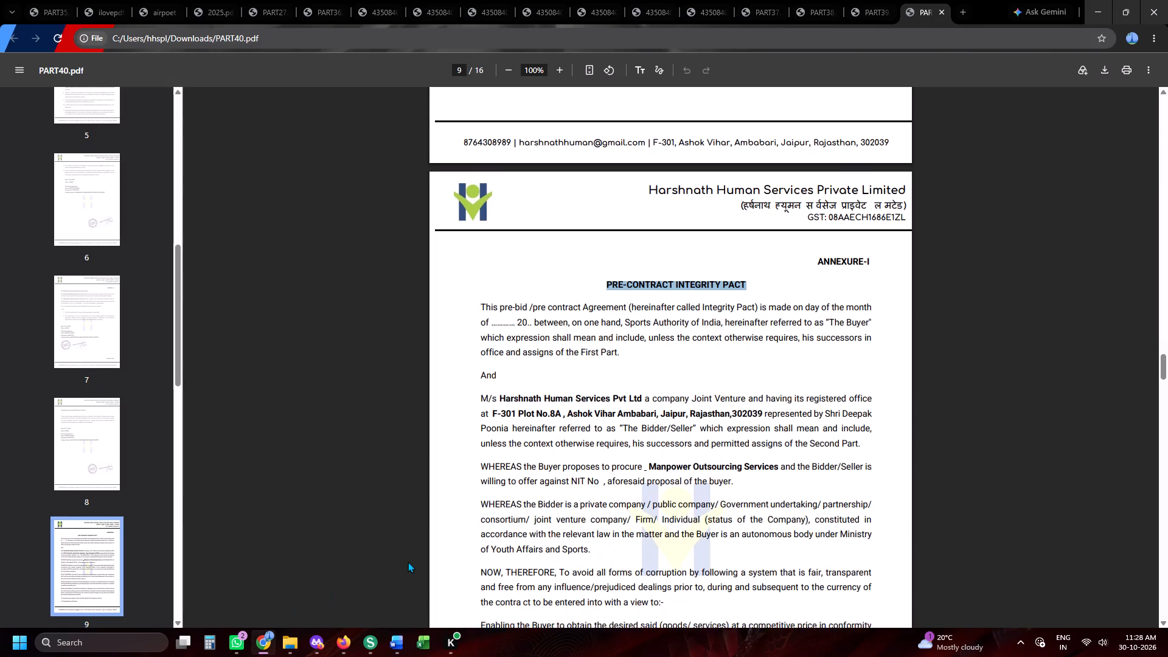
scroll(408, 561, down, 1)
key(alt+Tab)
key(alt+Tab)
scroll(534, 469, down, 4)
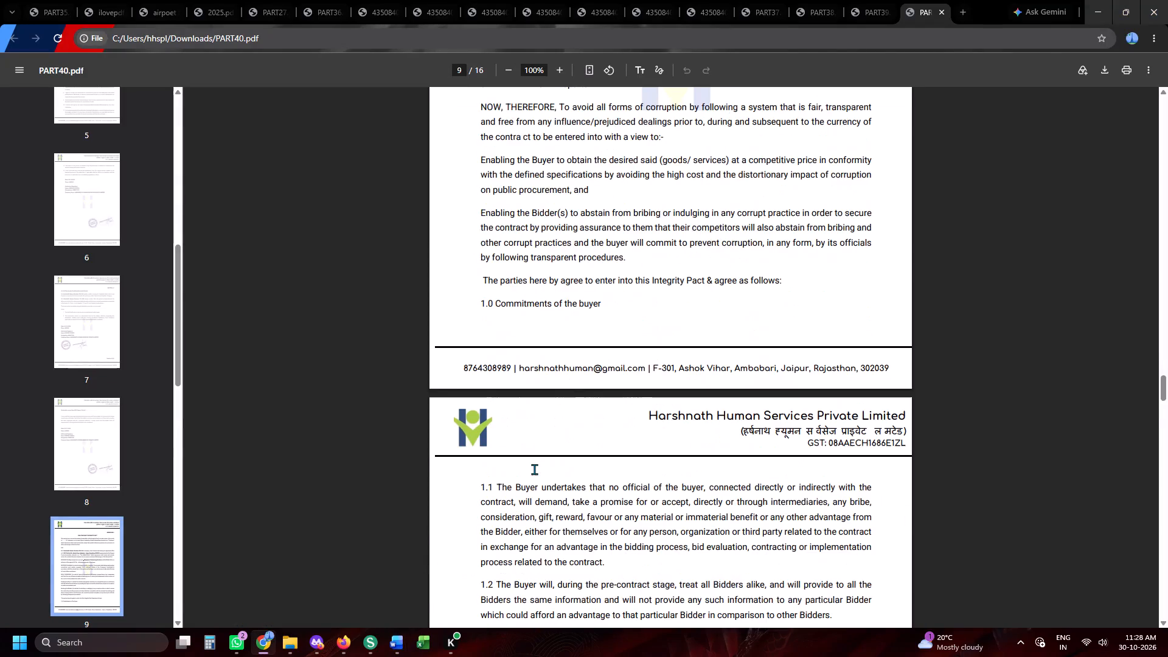
scroll(534, 469, down, 17)
scroll(534, 473, down, 9)
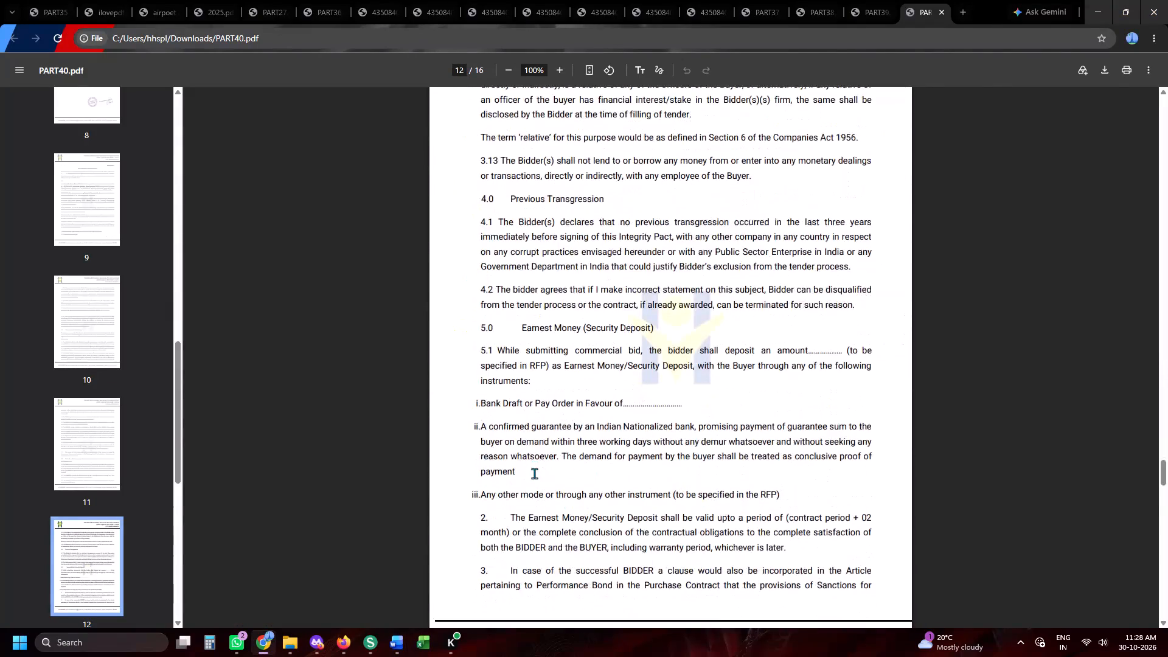
scroll(534, 473, down, 18)
scroll(534, 473, down, 5)
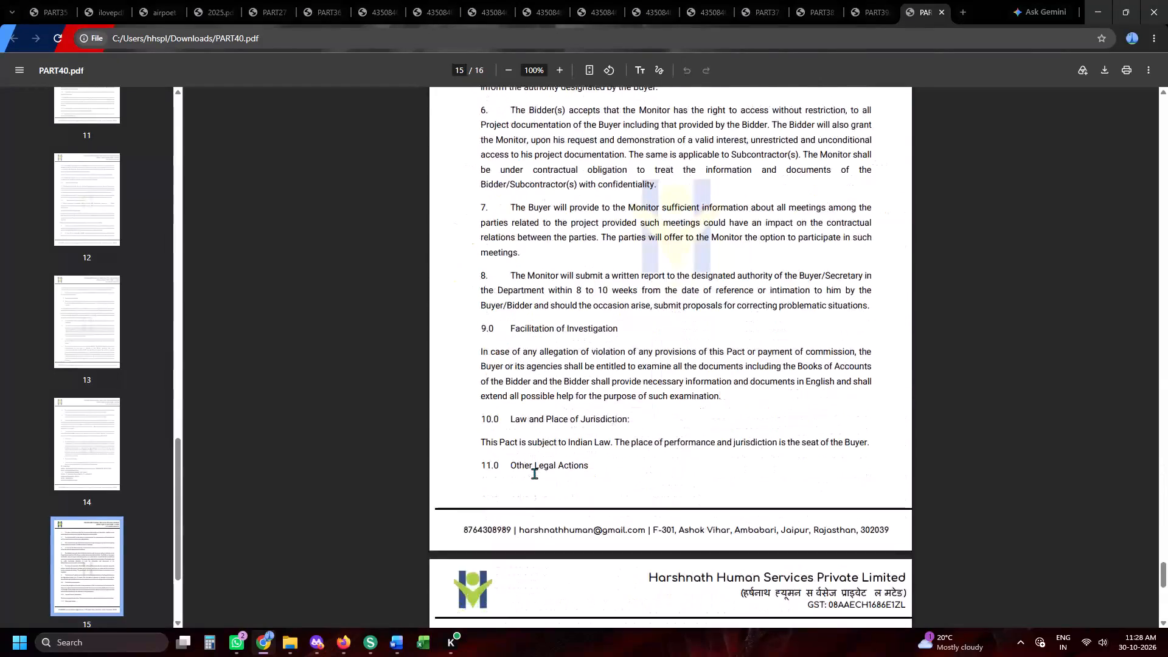
scroll(534, 473, down, 10)
key(alt+Tab)
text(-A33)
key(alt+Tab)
scroll(560, 535, down, 5)
key(alt+Tab)
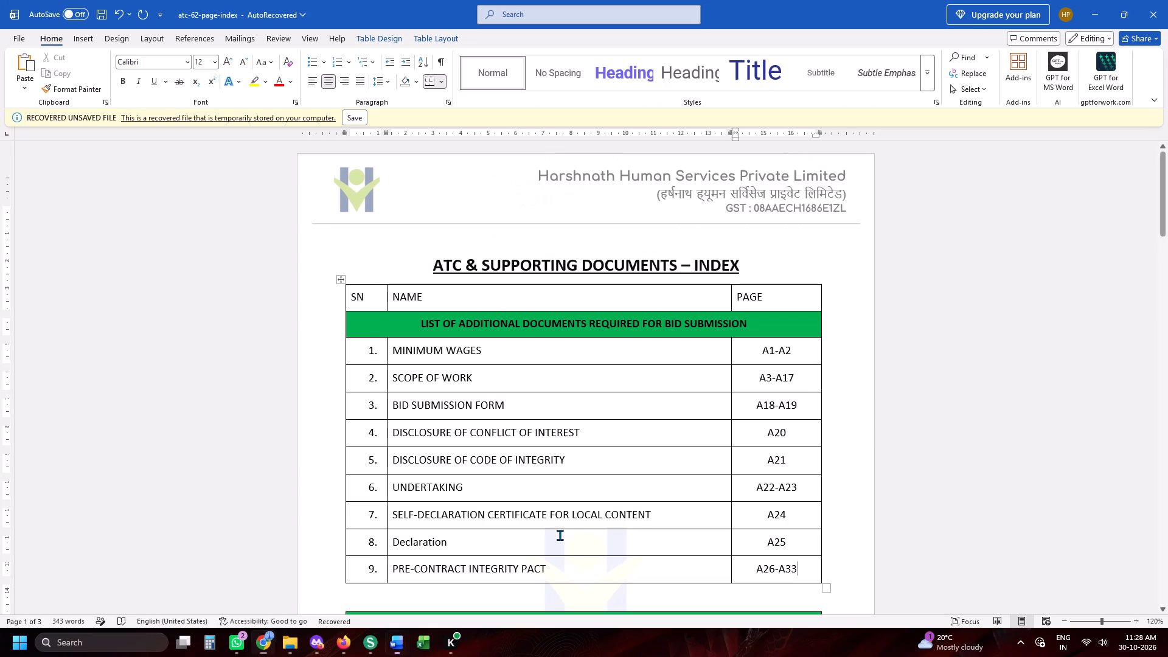
Convert the row 8 name, Declaration, to uppercase in the index table.
drag(493, 540, 395, 537)
click(265, 64)
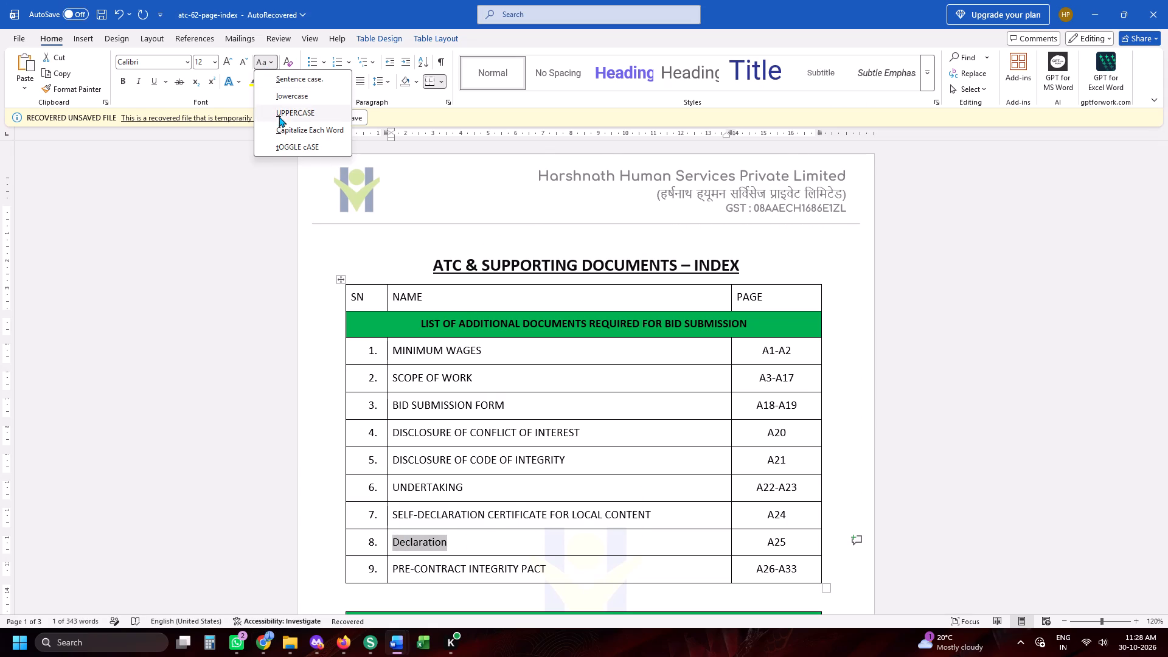
click(279, 116)
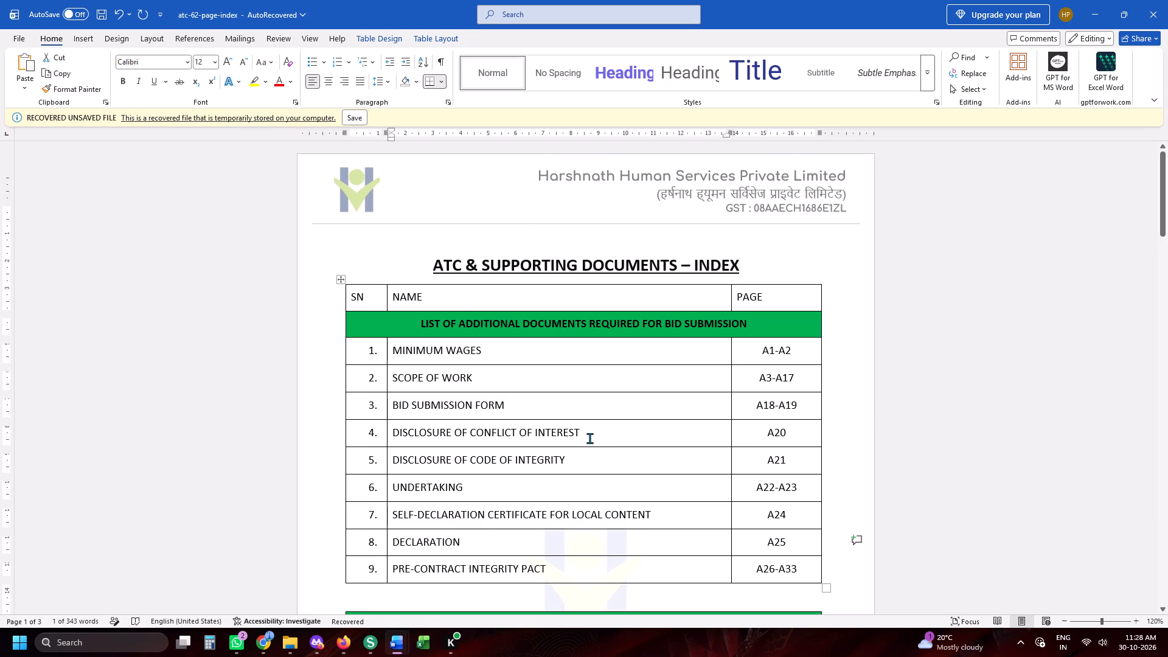
Switch to the Firefox window with the iLovePDF Merge PDF page.
key(alt+Tab)
key(alt+Tab)
click(342, 638)
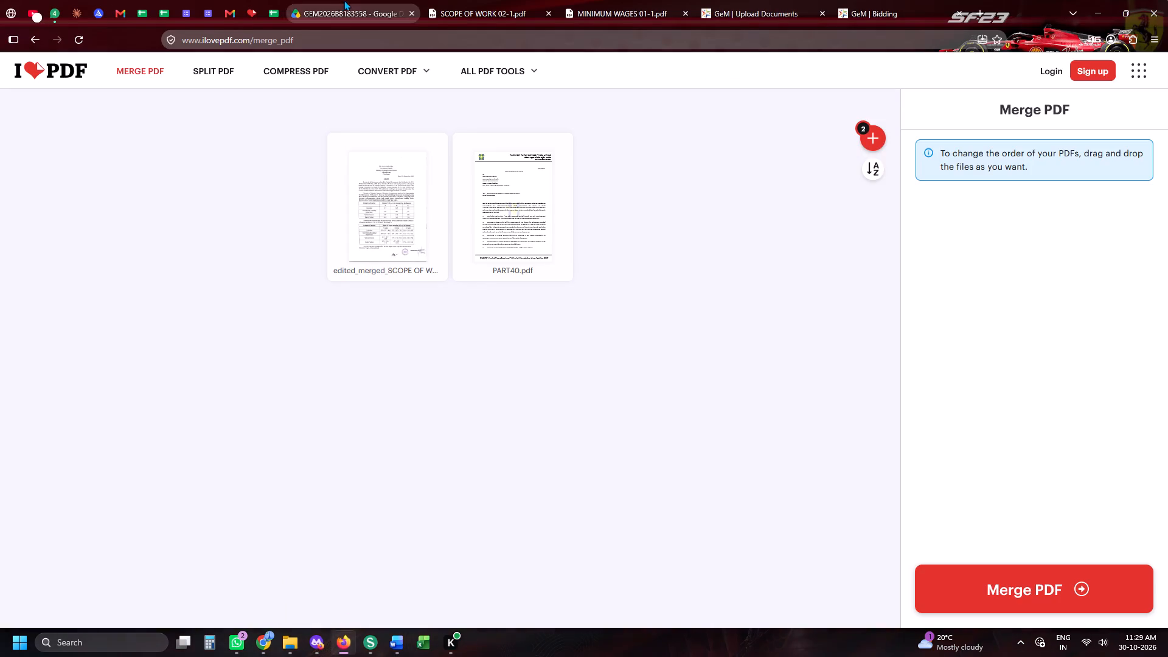
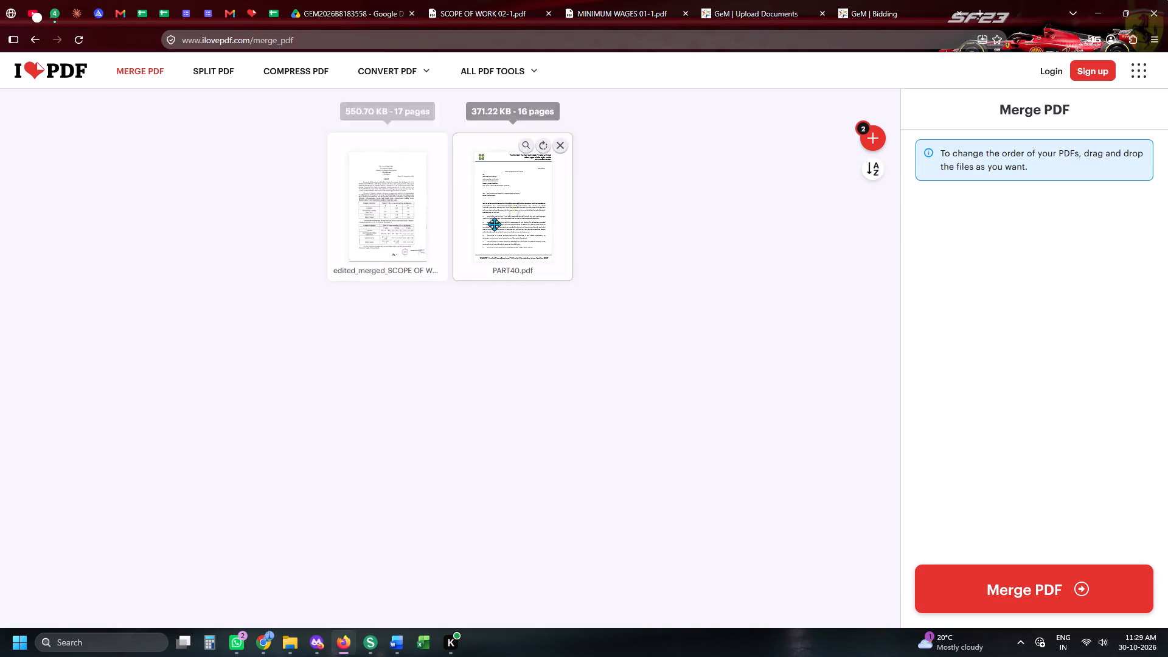
Open REQUIRED DOCUMENTS.pdf from the bid's Google Drive folder to consult the list of required documents.
key(alt+Tab)
click(607, 440)
key(alt+Tab)
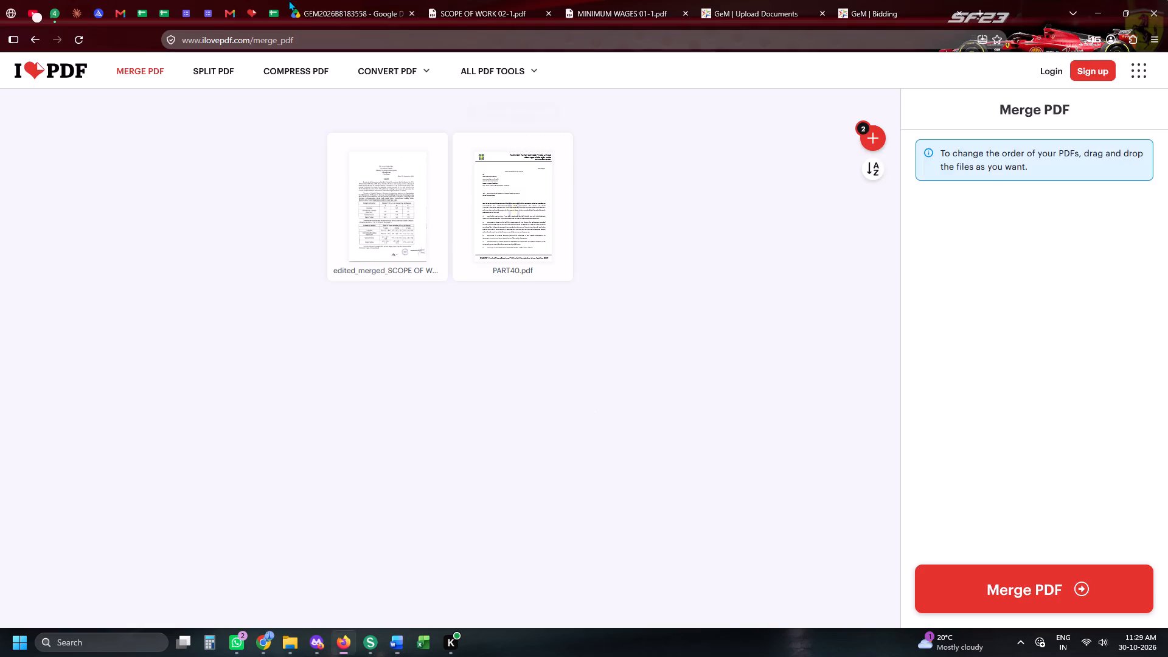
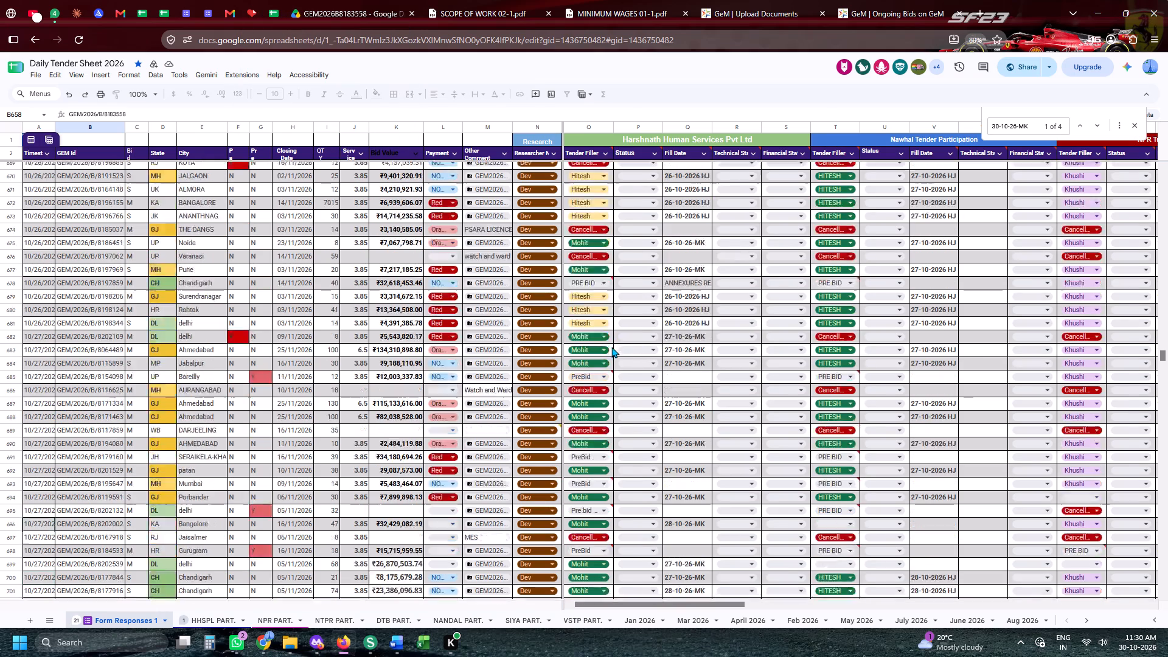
Copy the GeM bid ID GEM/2026/B/8209564 for the Gurugram bid in row 744 of the Daily Tender Sheet.
scroll(611, 347, down, 13)
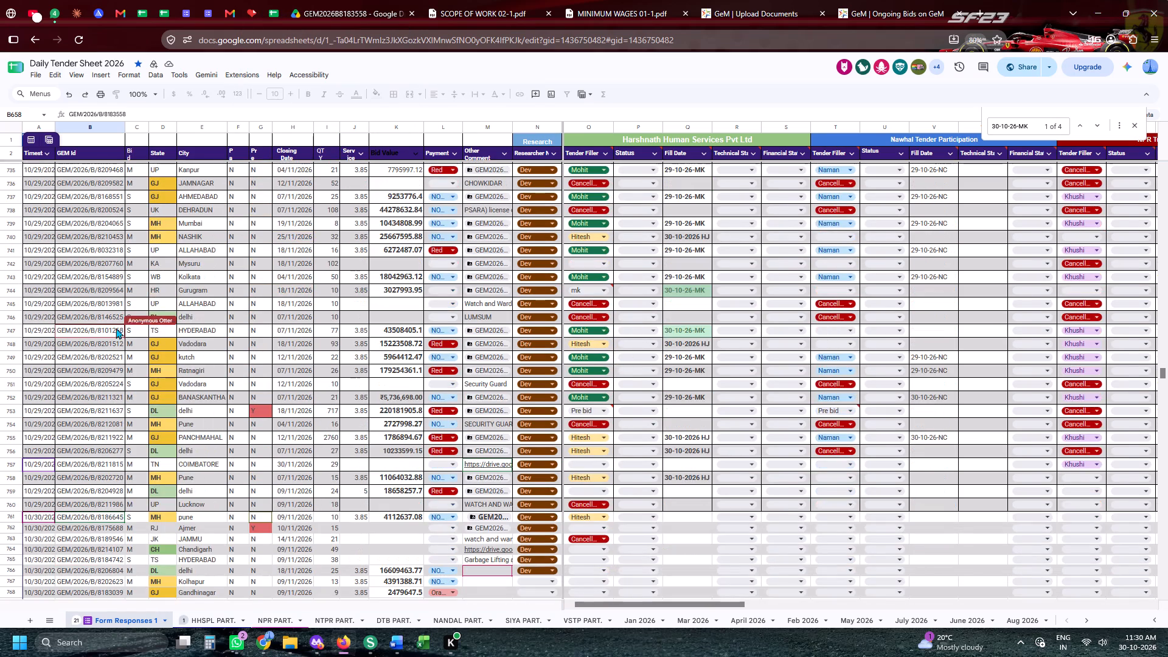
click(0, 287)
click(78, 293)
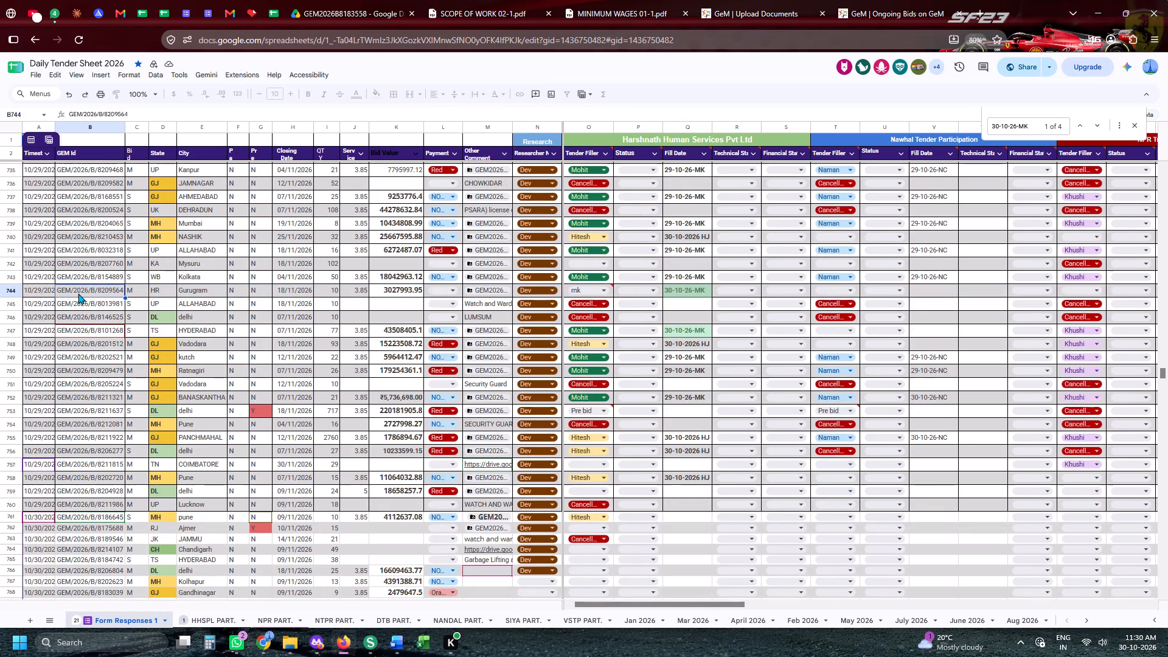
key(ctrl+c)
key(ctrl+c)
key(ctrl+c)
Reload the GeM Upload Documents page and choose the file 3027993 from Downloads for the financial document indicating price break up.
click(718, 0)
click(91, 43)
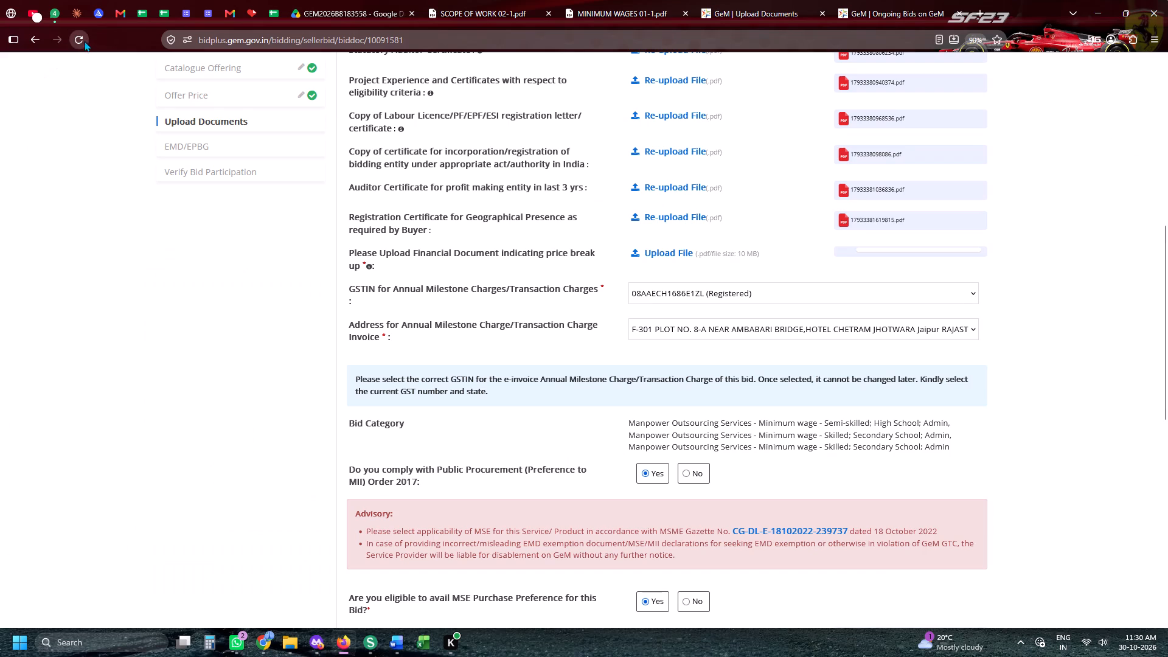
click(84, 41)
scroll(568, 538, up, 11)
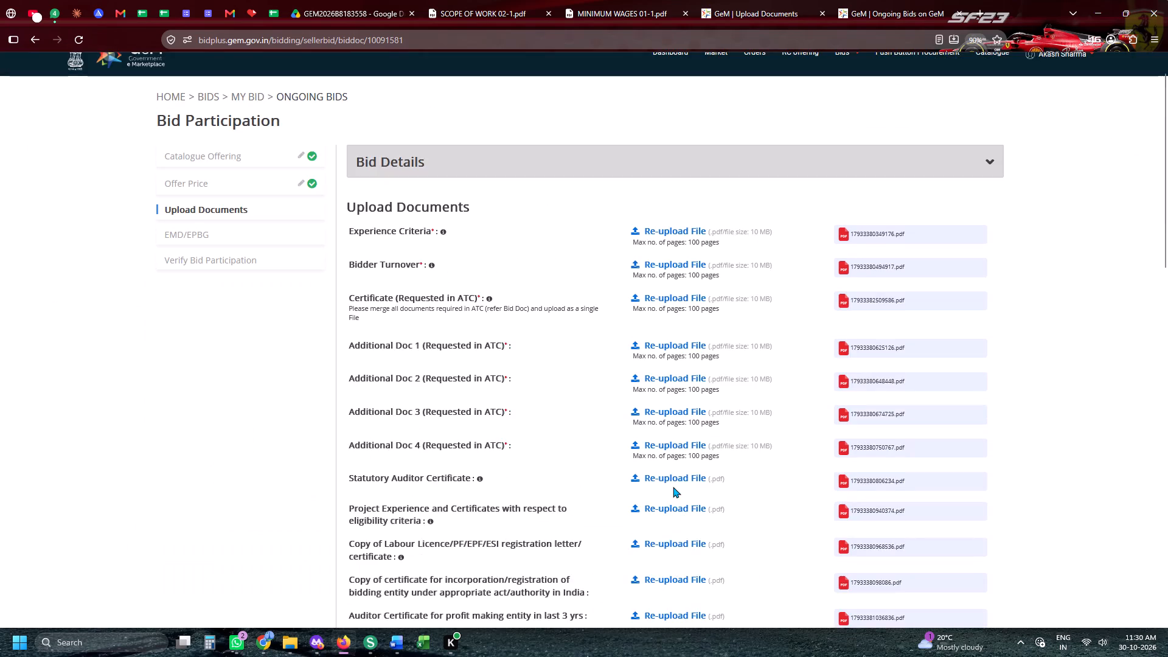
scroll(673, 487, down, 6)
click(664, 256)
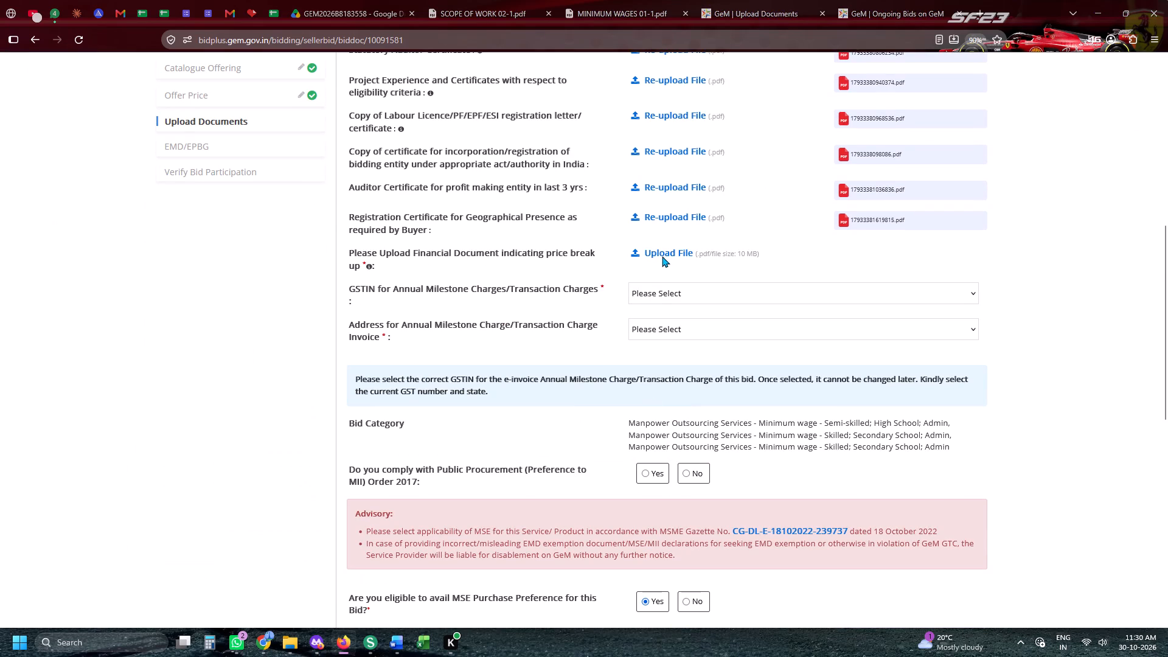
scroll(897, 327, up, 5)
click(824, 218)
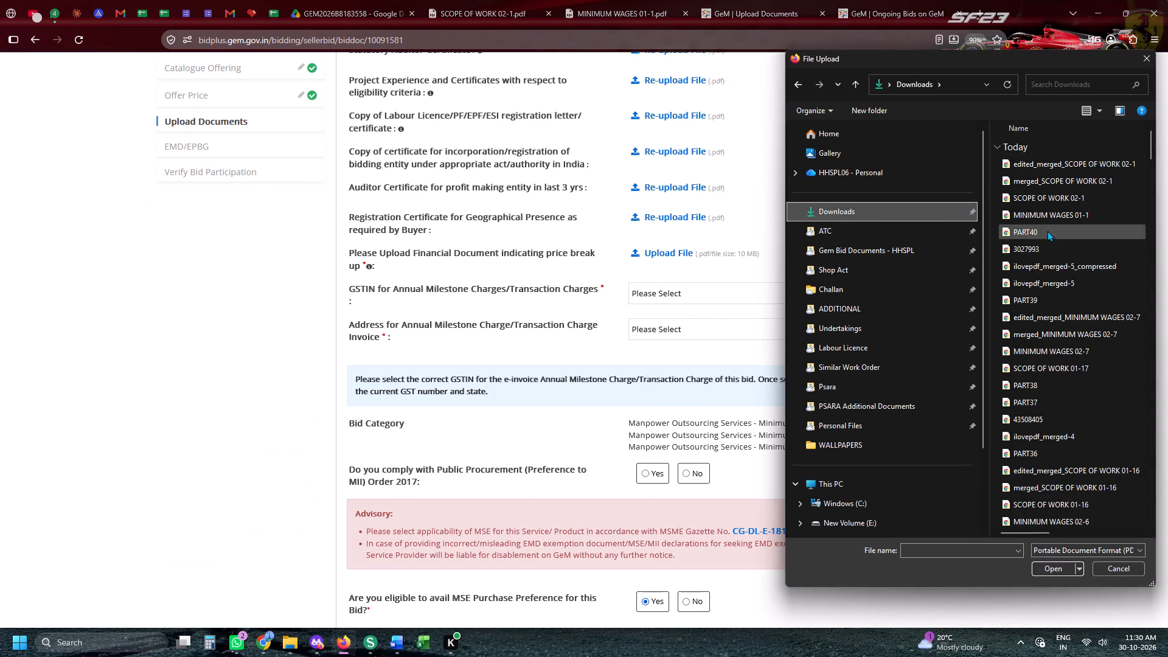
double_click(1035, 245)
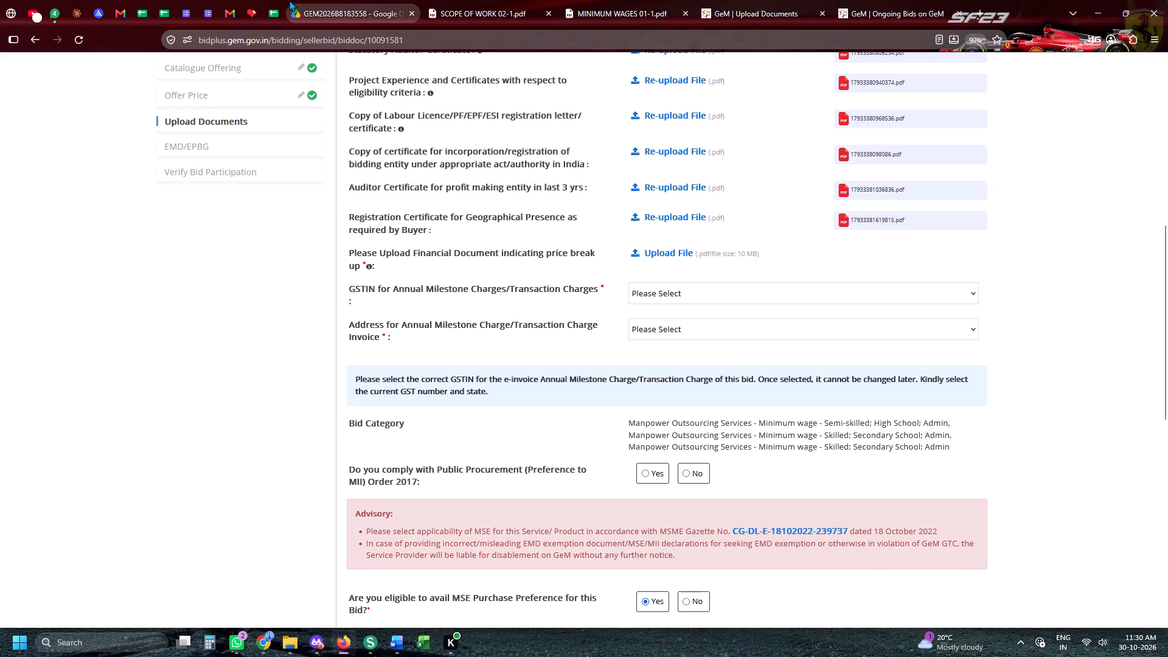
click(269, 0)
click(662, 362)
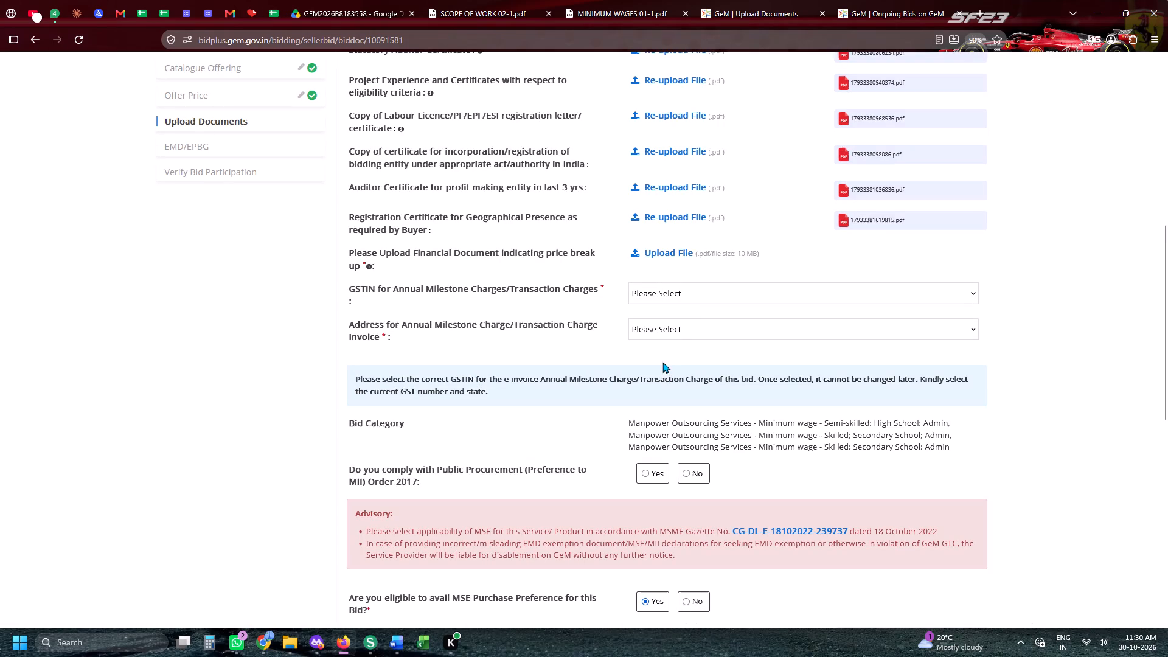
Check the price break up document upload and the GeM bid listing against the late-October rows of the Daily Tender Sheet.
click(268, 0)
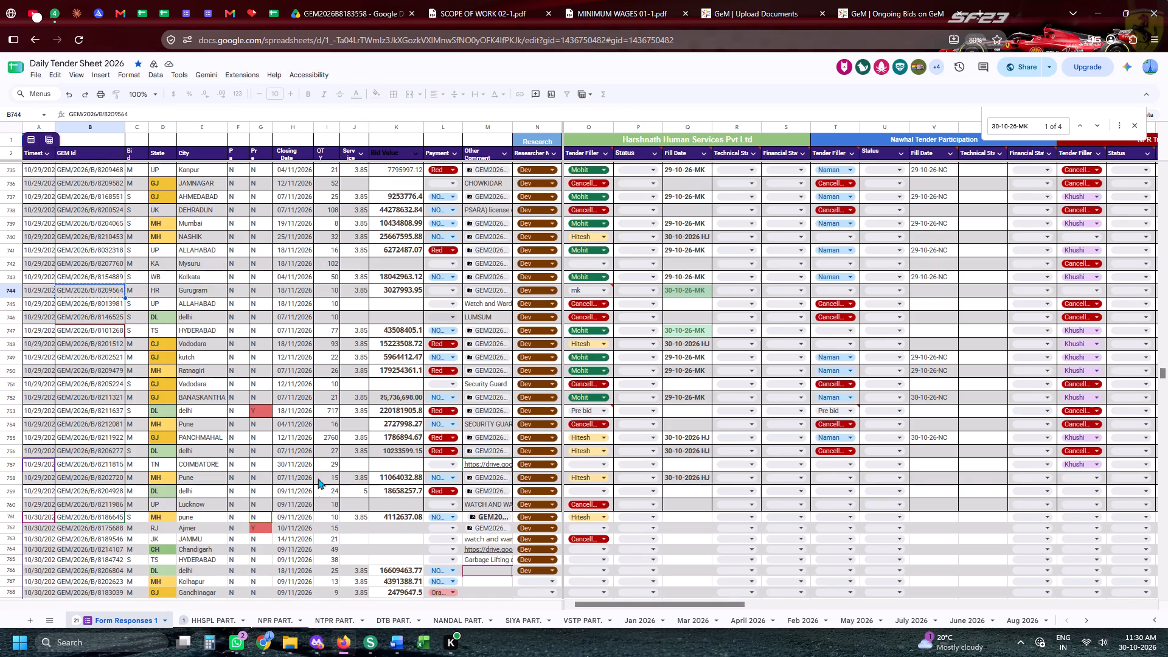
click(771, 0)
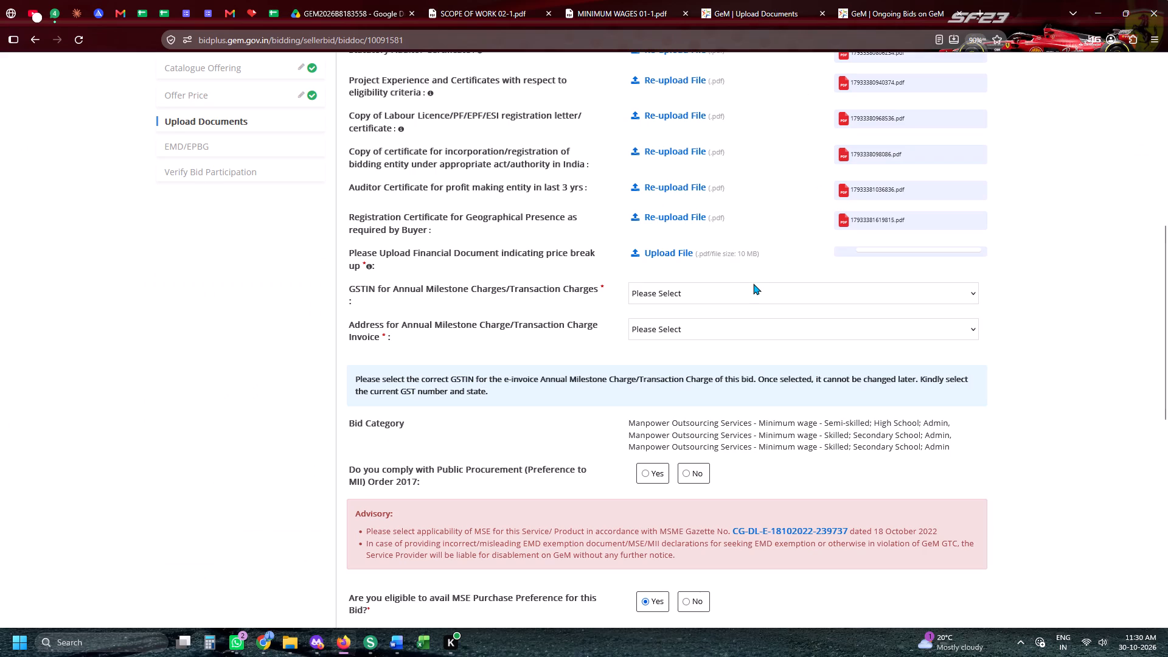
click(825, 0)
click(836, 0)
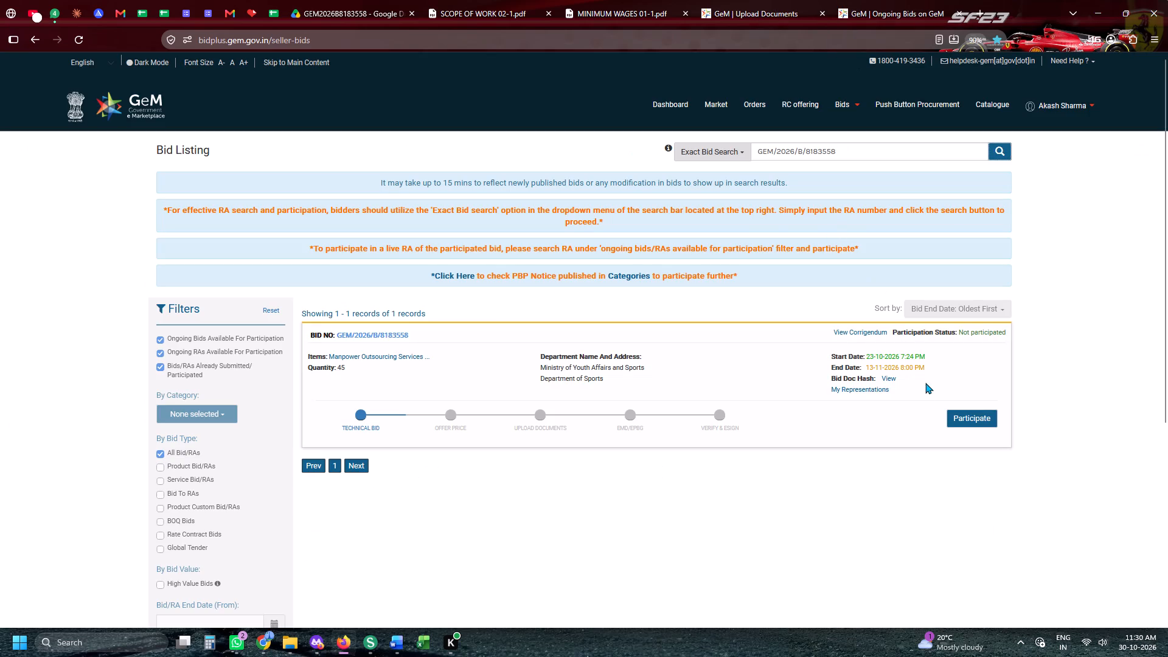
click(257, 0)
click(274, 3)
scroll(602, 316, up, 3)
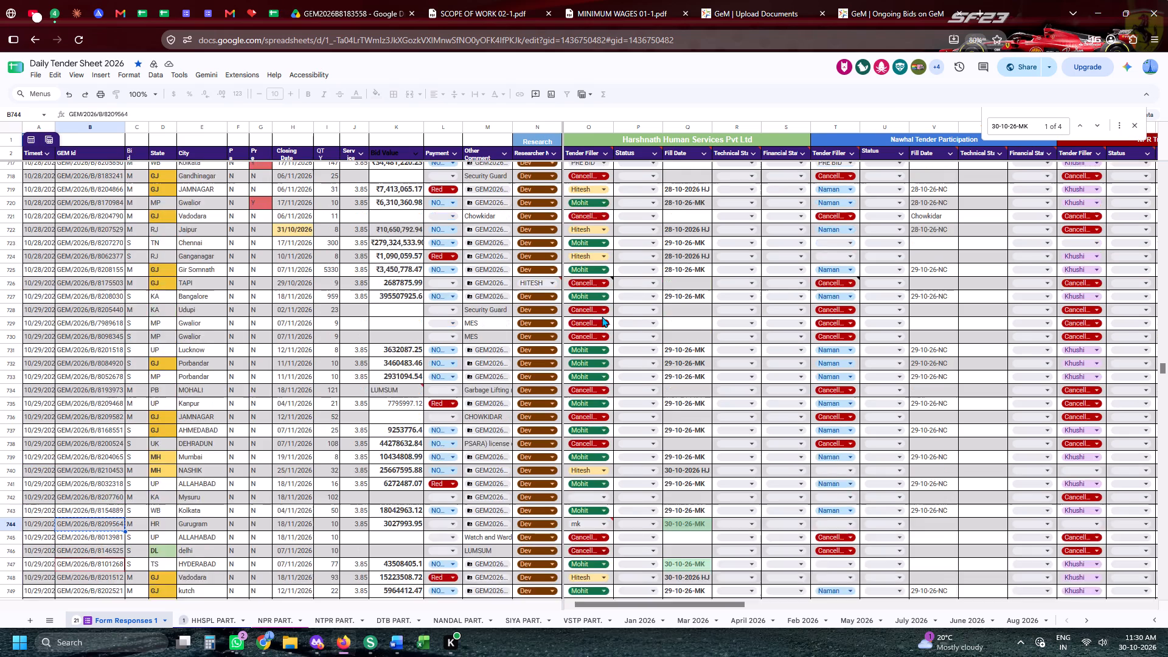
scroll(602, 316, up, 9)
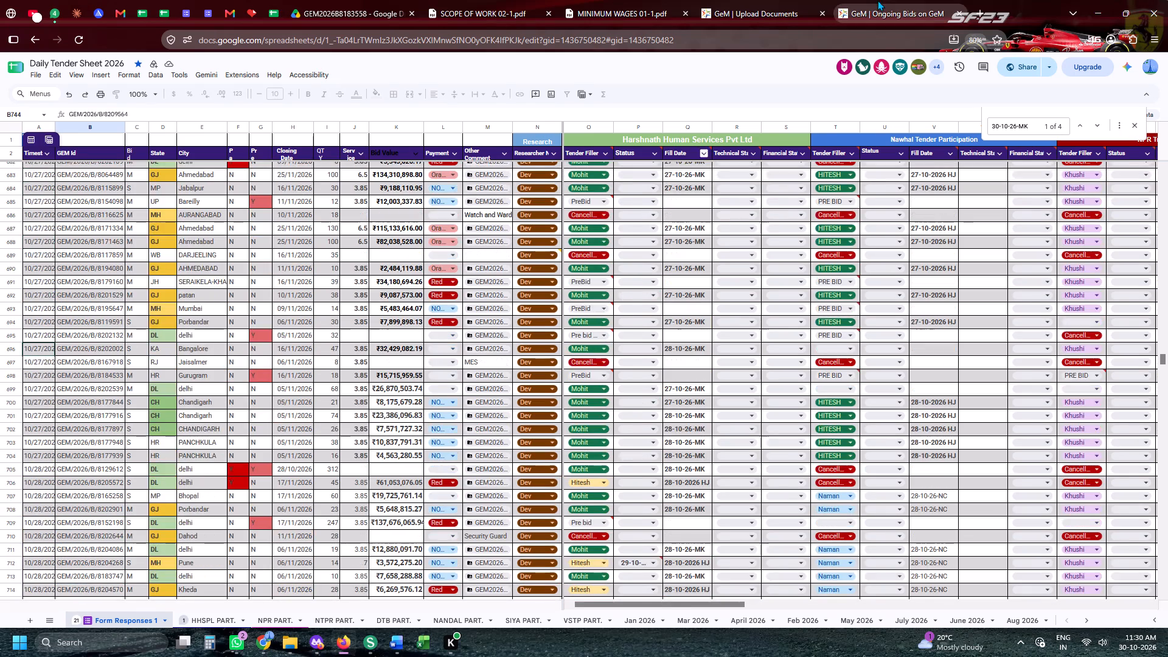
Start participation in the Manpower Outsourcing Services bid GEM/2026/B/8183558 from the GeM bid listing.
click(886, 0)
drag(938, 408, 947, 407)
click(956, 407)
click(961, 415)
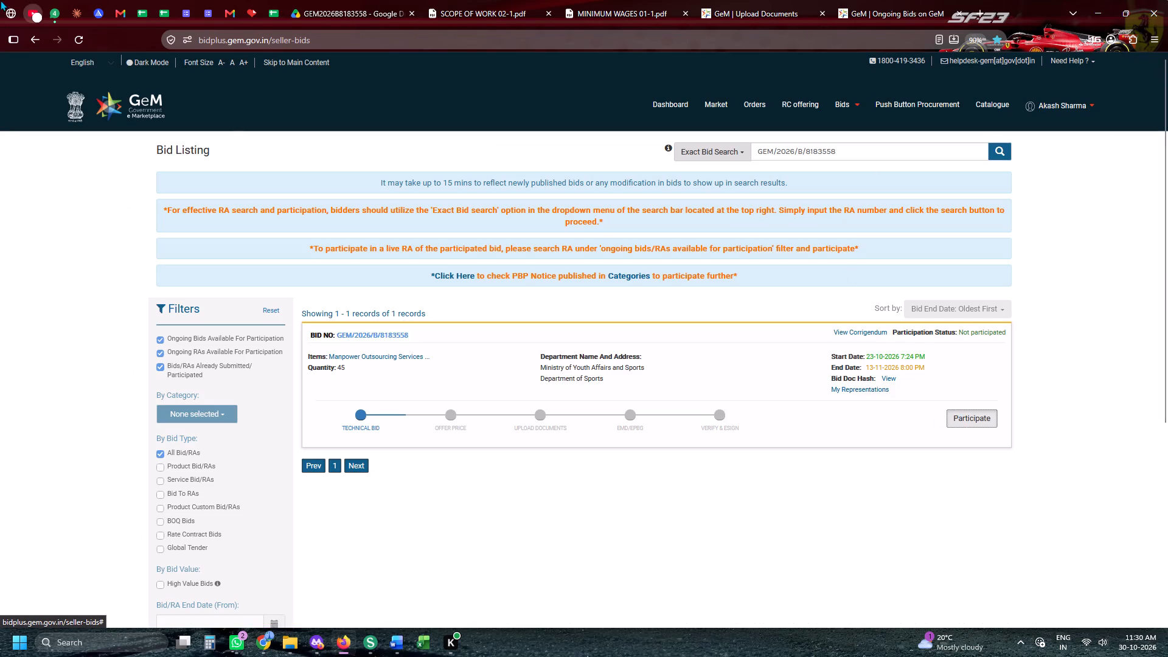
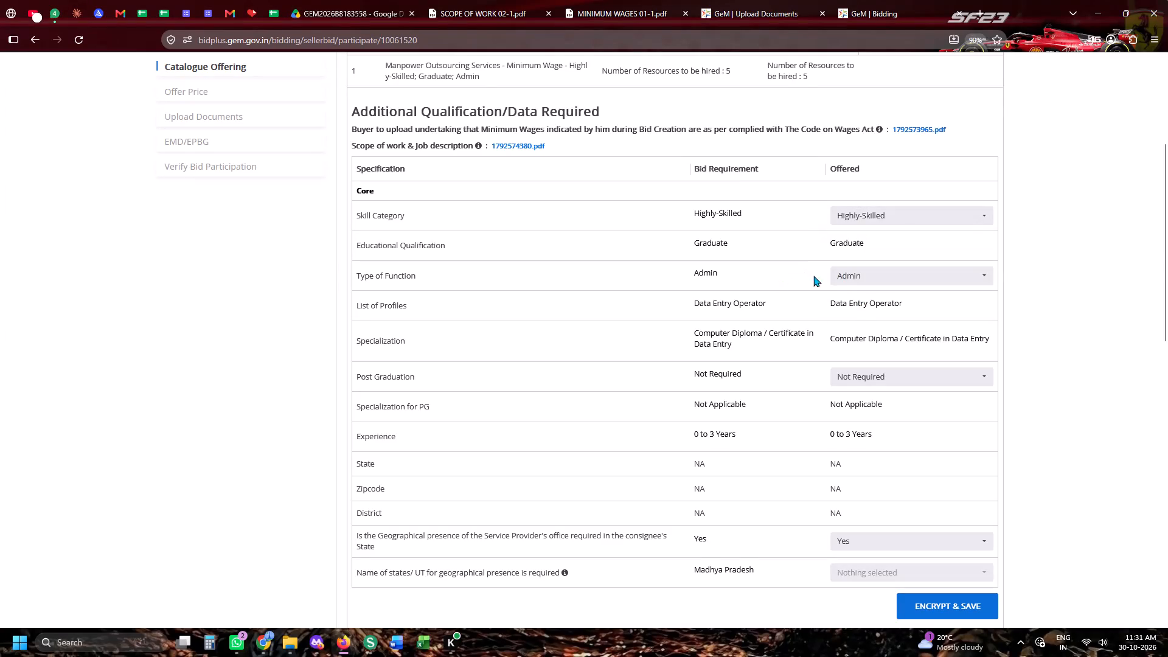
Select Madhya Pradesh as the offered state for geographical presence in catalogue item 1, then encrypt and save the item.
scroll(887, 357, down, 4)
click(875, 261)
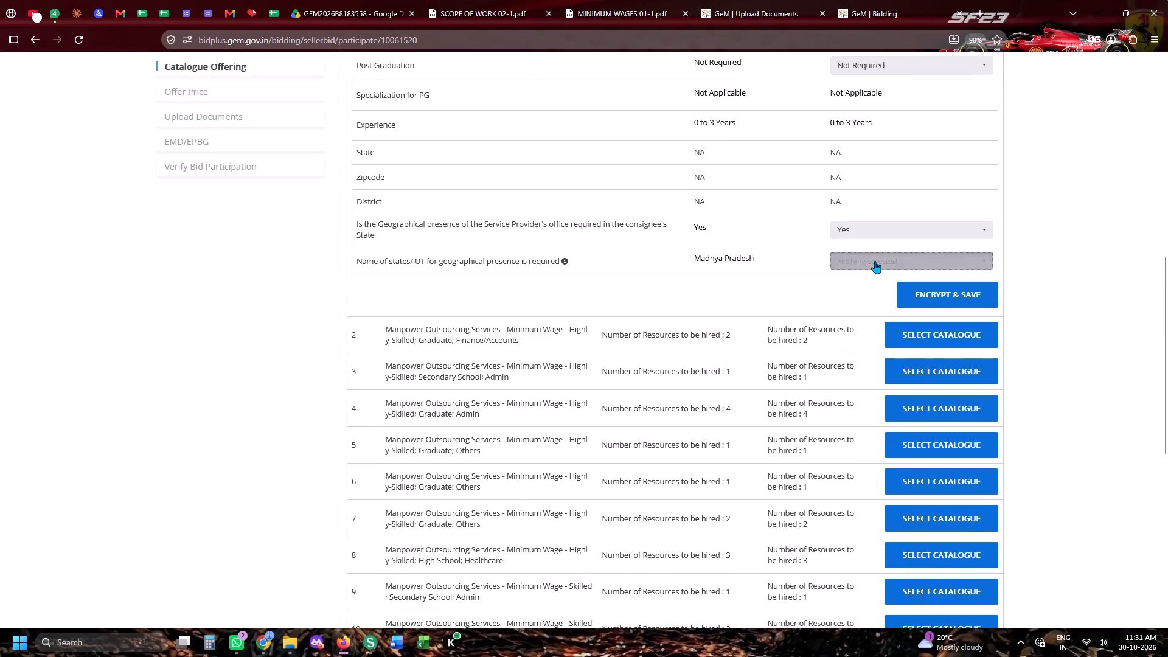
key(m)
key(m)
click(862, 322)
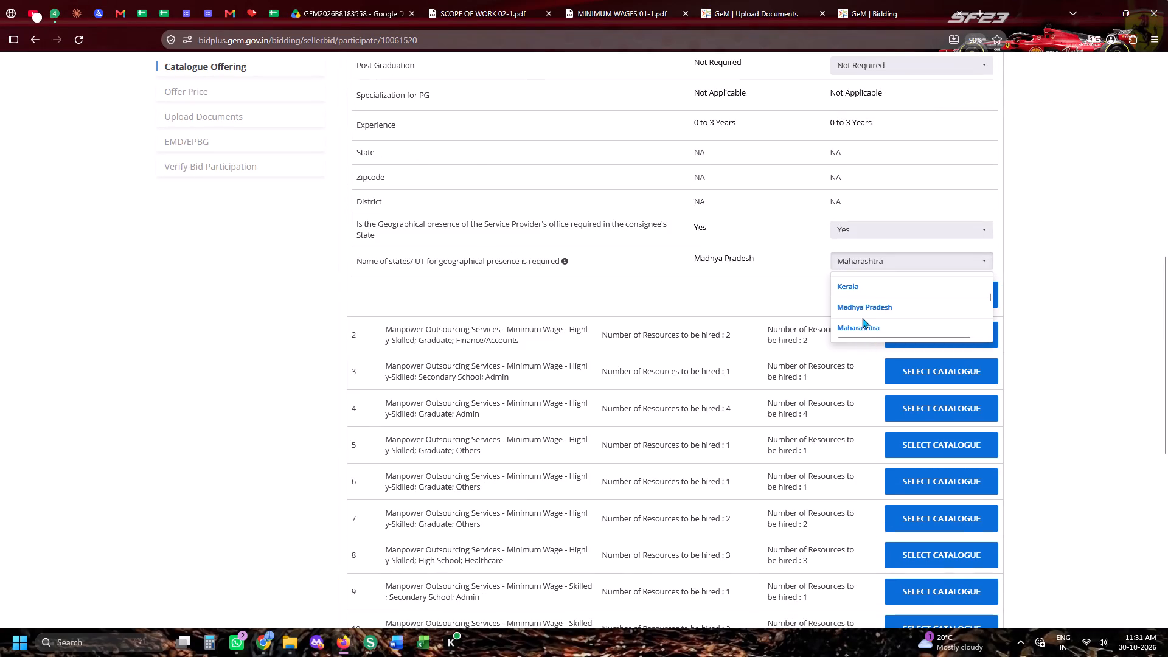
click(862, 326)
click(771, 322)
click(839, 273)
click(867, 262)
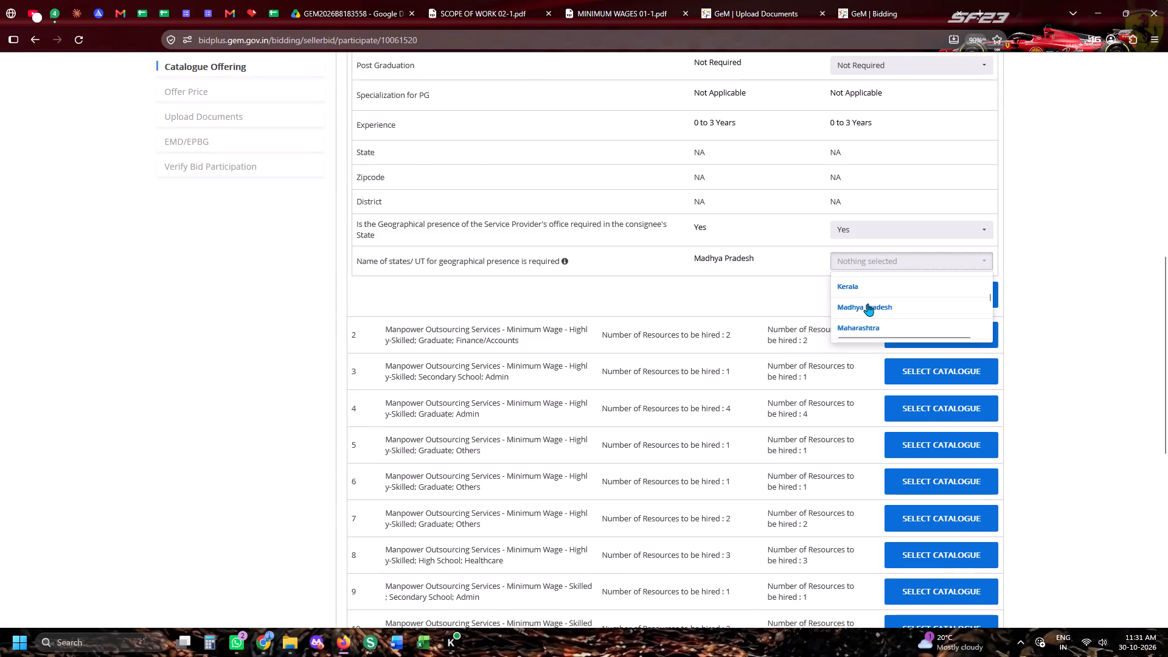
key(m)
double_click(867, 306)
click(871, 304)
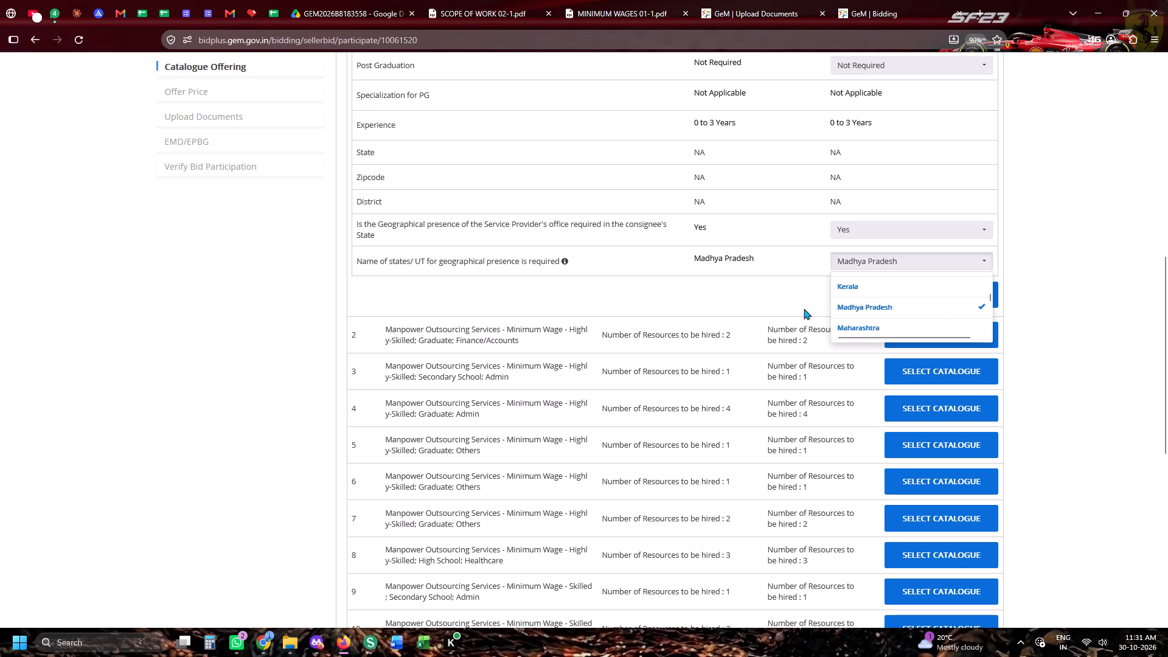
click(794, 308)
click(903, 291)
Check the price break-up document upload on the GeM Upload Documents page and look through the open scope of work and minimum wages PDFs.
click(734, 0)
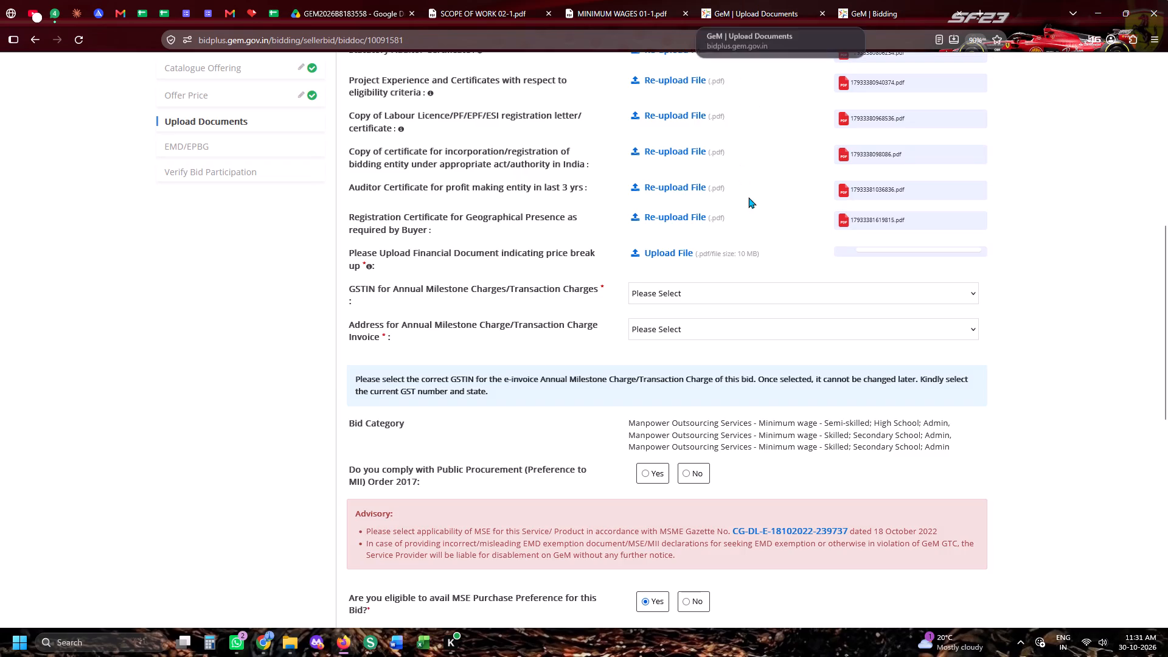
click(379, 10)
click(439, 0)
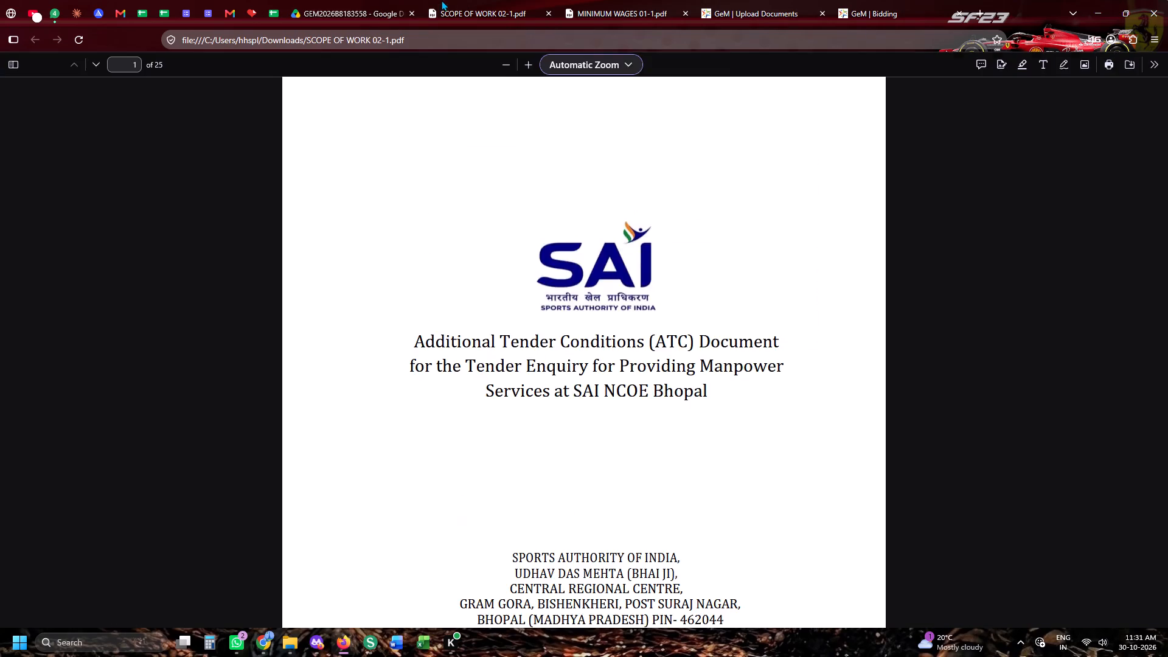
click(615, 0)
click(706, 0)
click(343, 10)
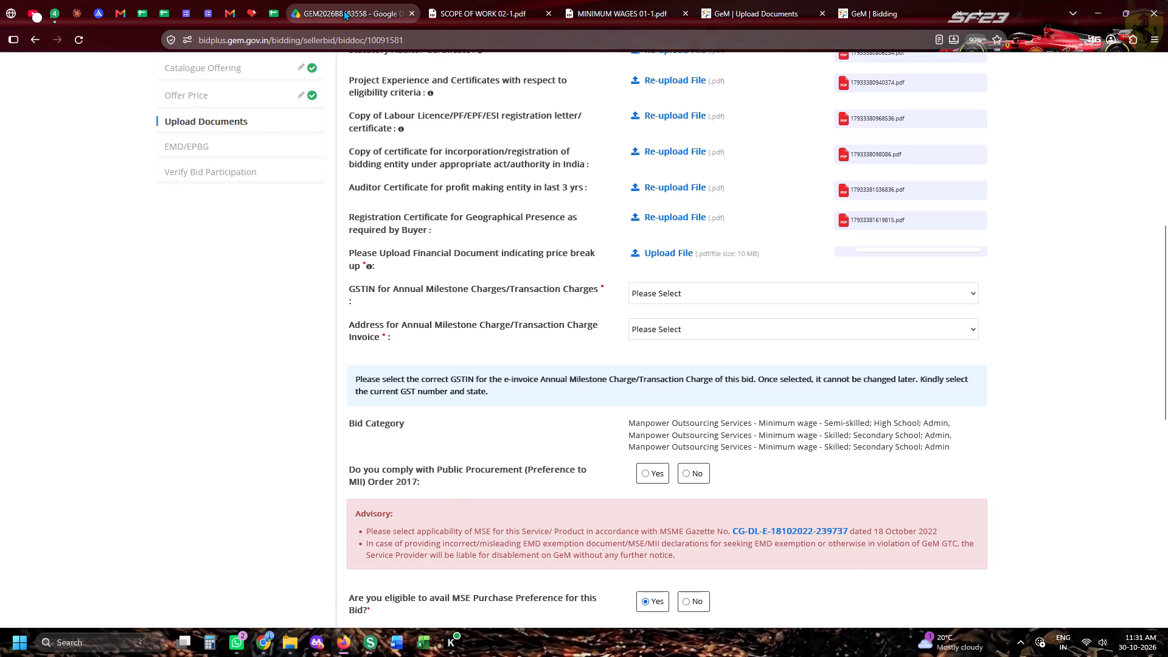
click(308, 9)
Review the files queued for merging in iLovePDF and bring up the open Word documents.
click(253, 11)
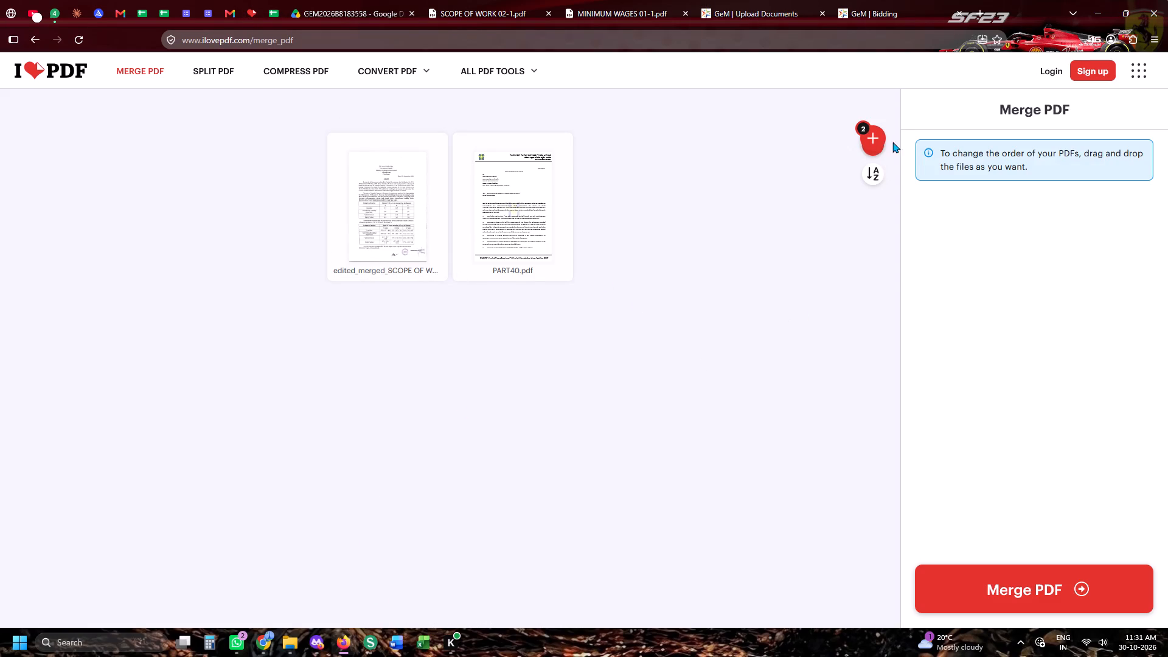
click(401, 642)
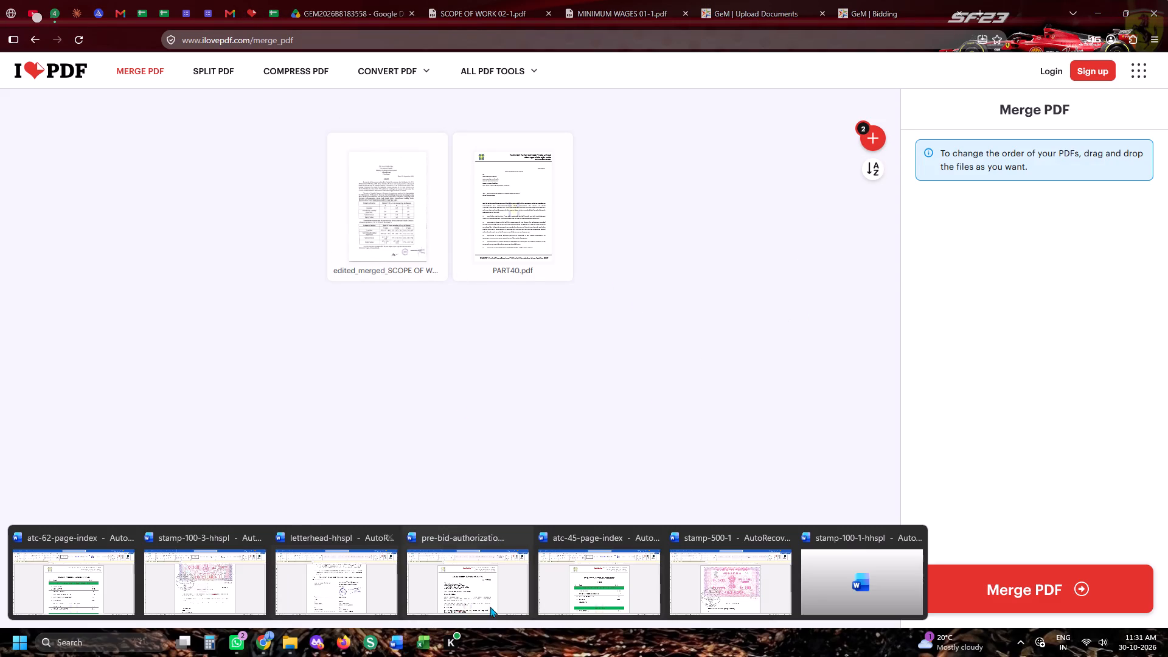
Export the atc-62-page-index document as a PDF named PART41 in the Downloads folder.
click(88, 594)
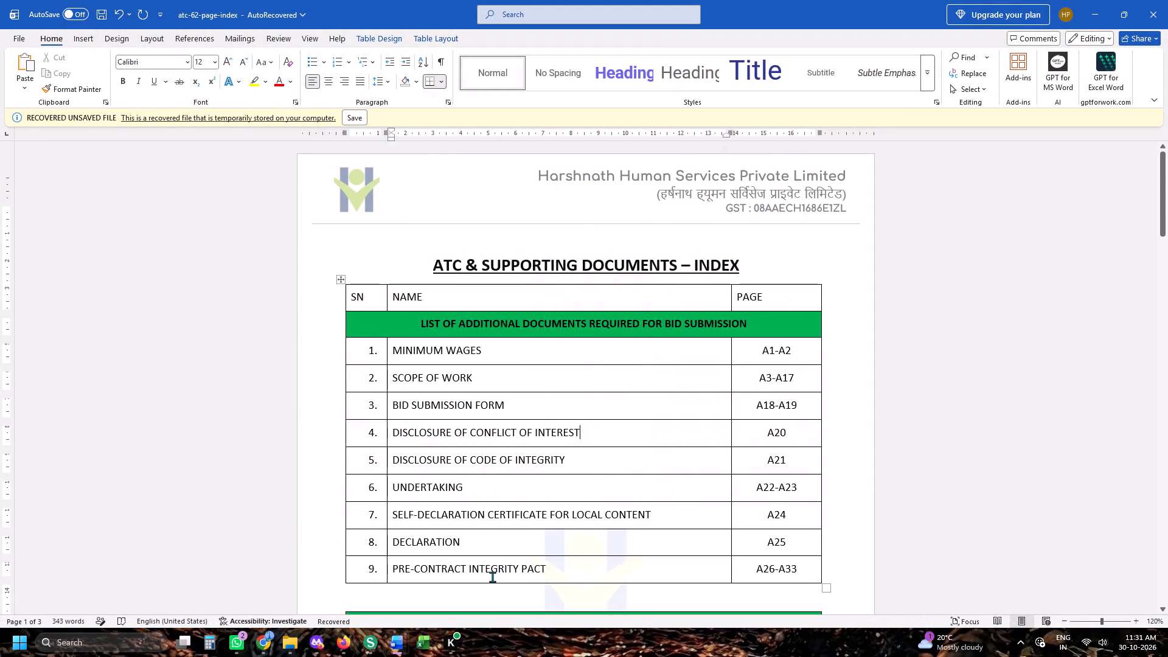
key(alt+f)
key(alt+e)
key(alt+a)
scroll(42, 415, up, 2)
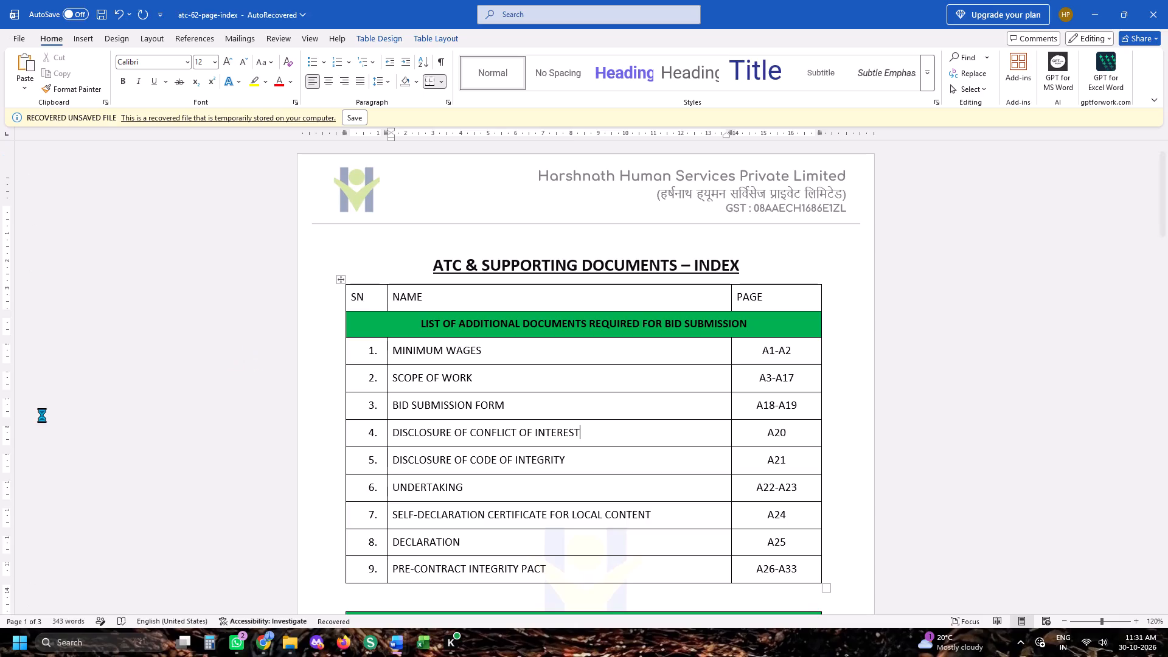
scroll(42, 415, up, 8)
scroll(69, 344, up, 1)
click(69, 344)
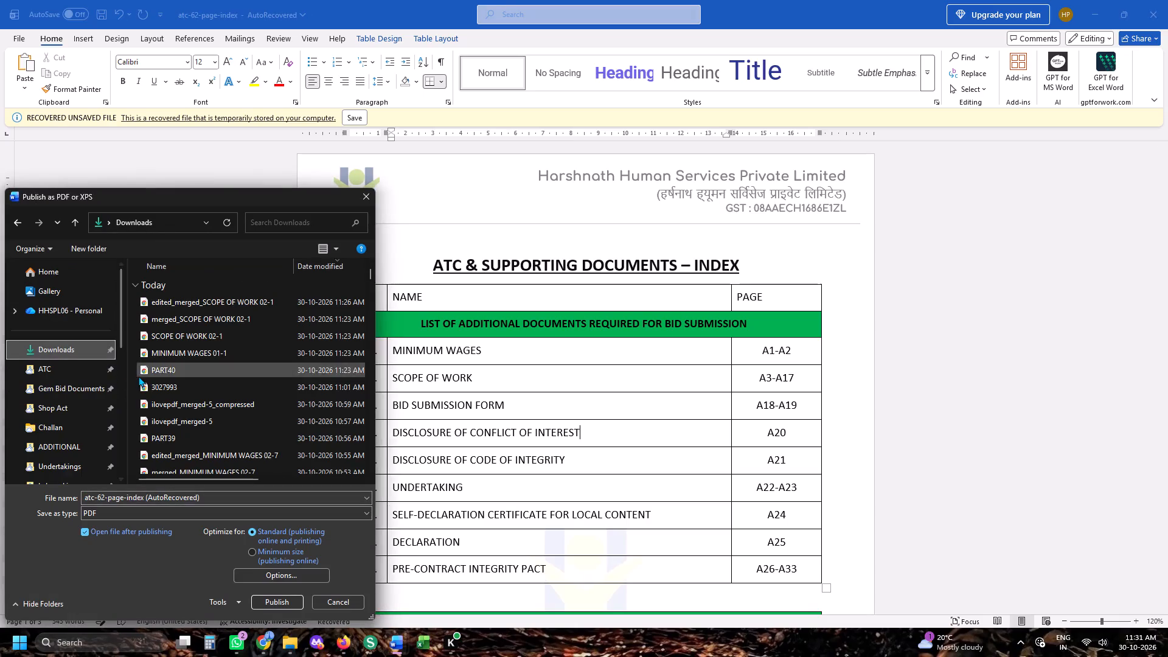
click(147, 361)
click(142, 372)
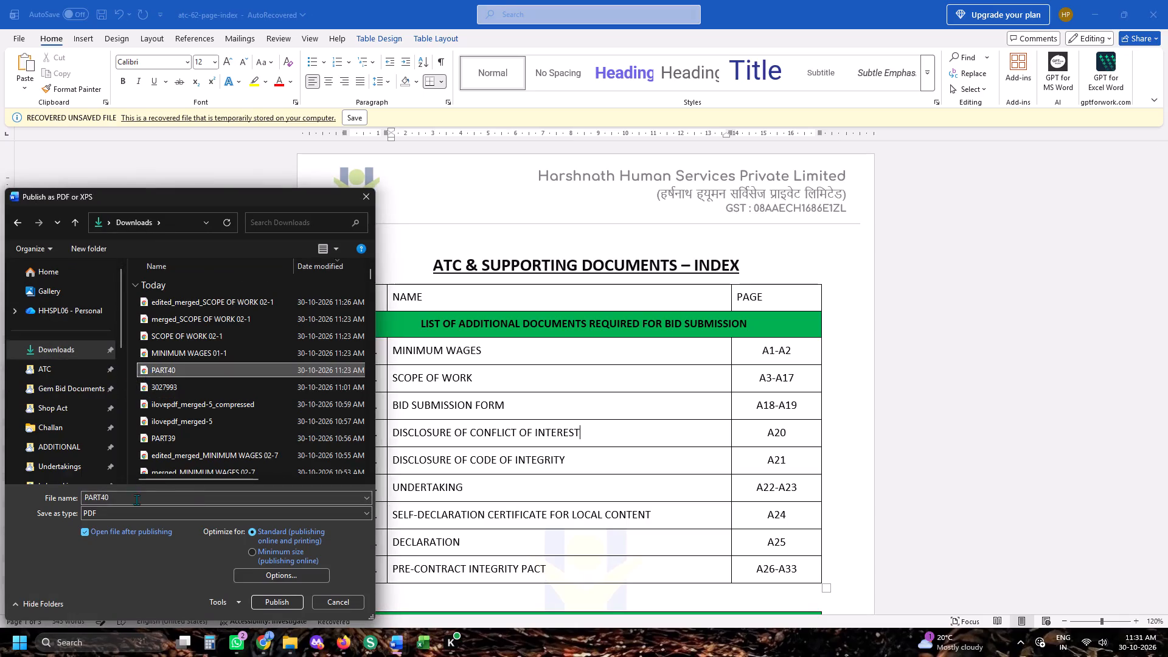
click(136, 495)
click(140, 509)
triple_click(139, 499)
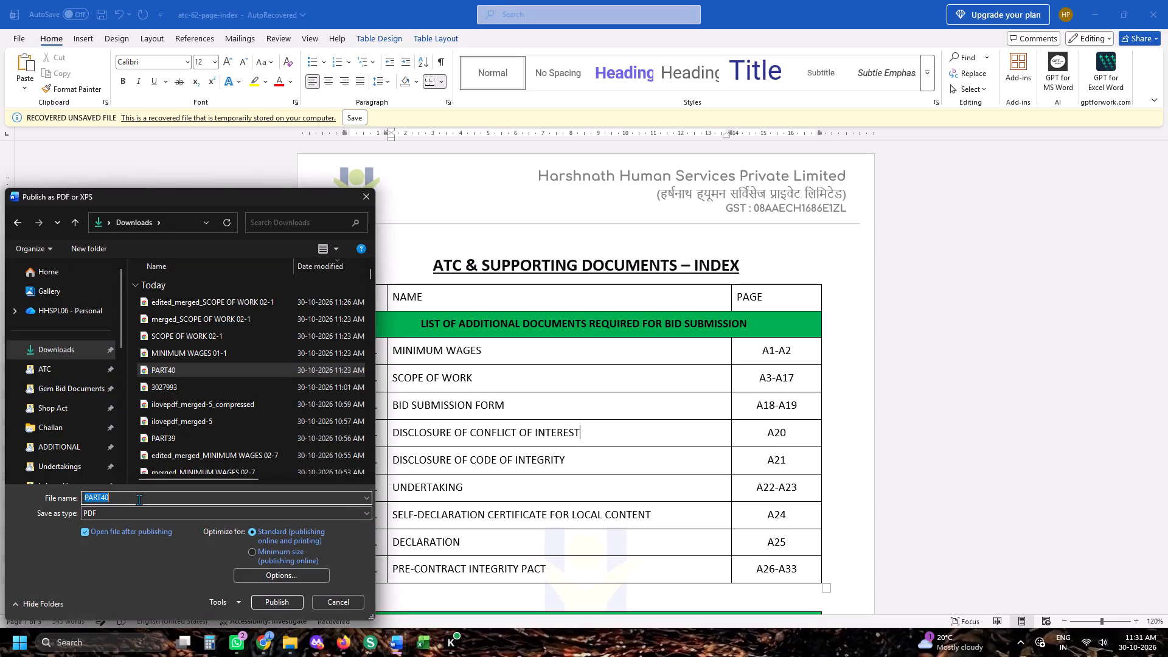
click(139, 499)
key(BackSpace)
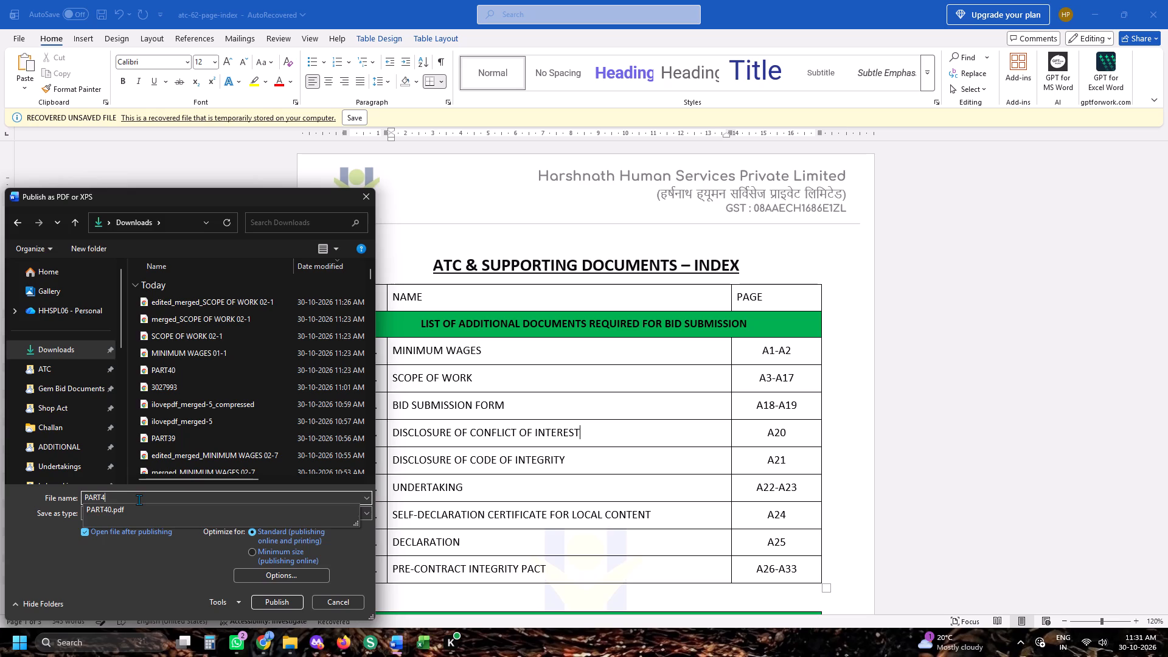
key(1)
key(Return)
Add PART41 from Downloads to the PDF merge and place it first, ahead of the scope of work file and PART40.
key(alt+Tab)
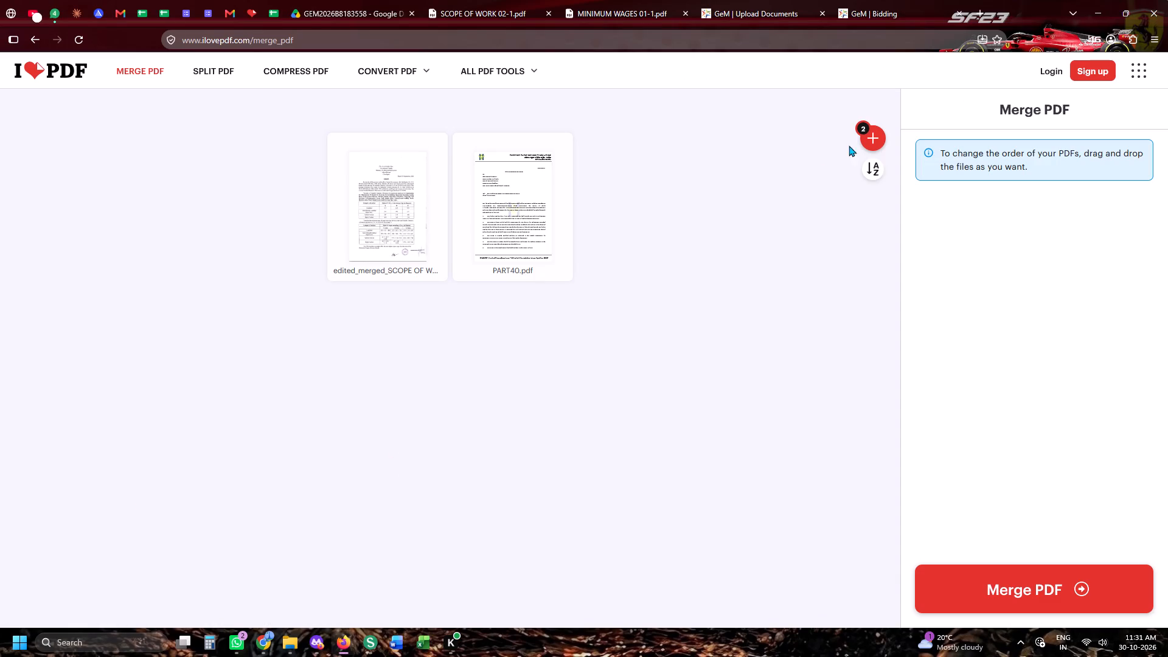
click(877, 139)
scroll(856, 232, up, 7)
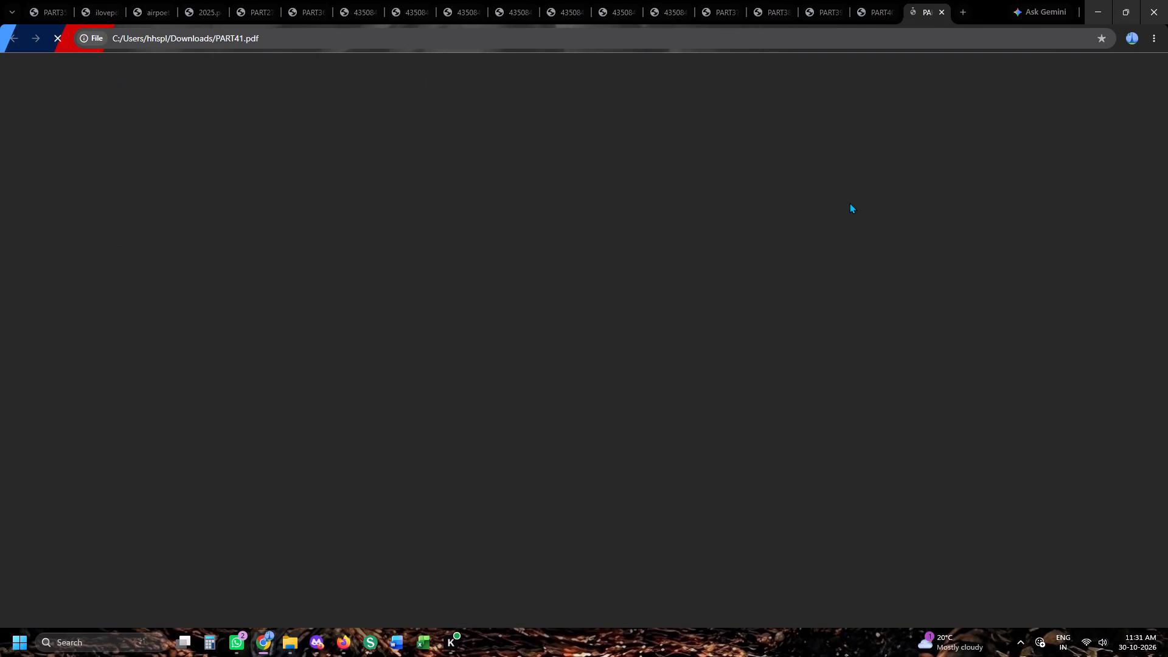
scroll(827, 214, up, 3)
key(alt+Tab)
key(alt+Tab)
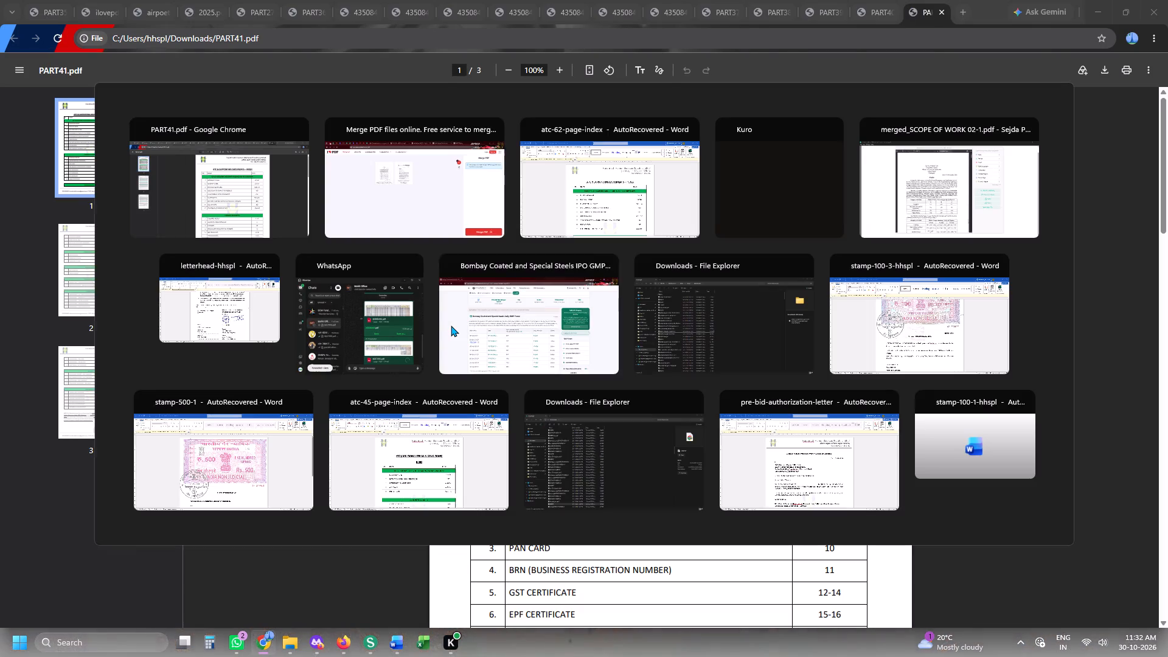
key(alt+Tab)
click(832, 231)
double_click(835, 223)
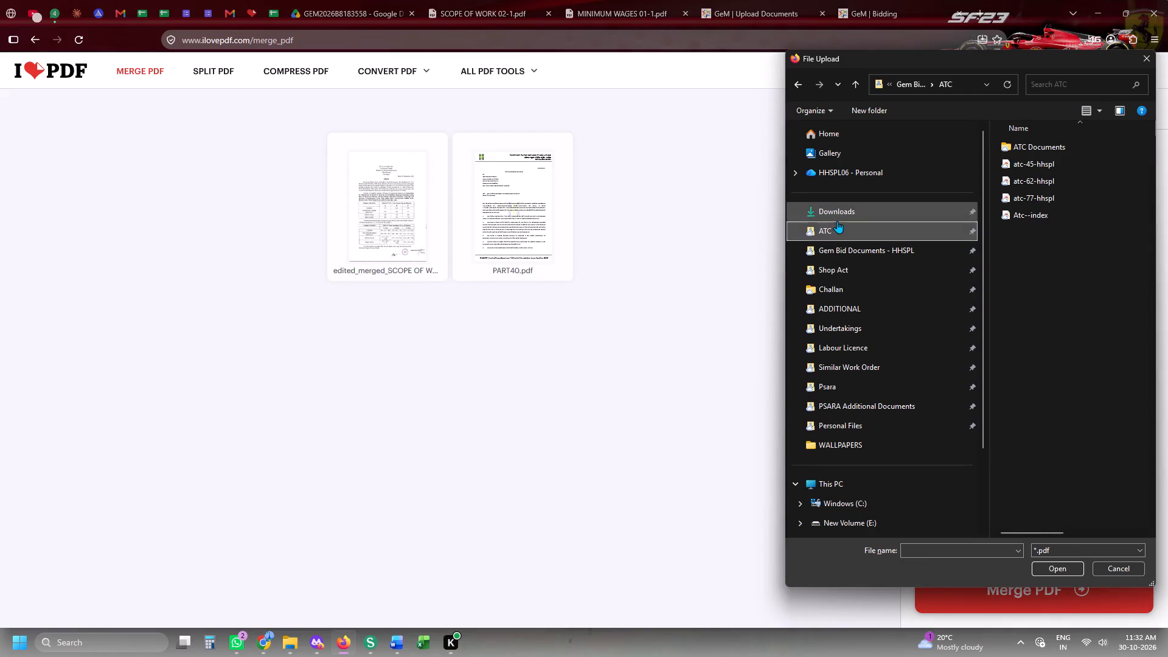
double_click(1026, 165)
drag(551, 210, 502, 209)
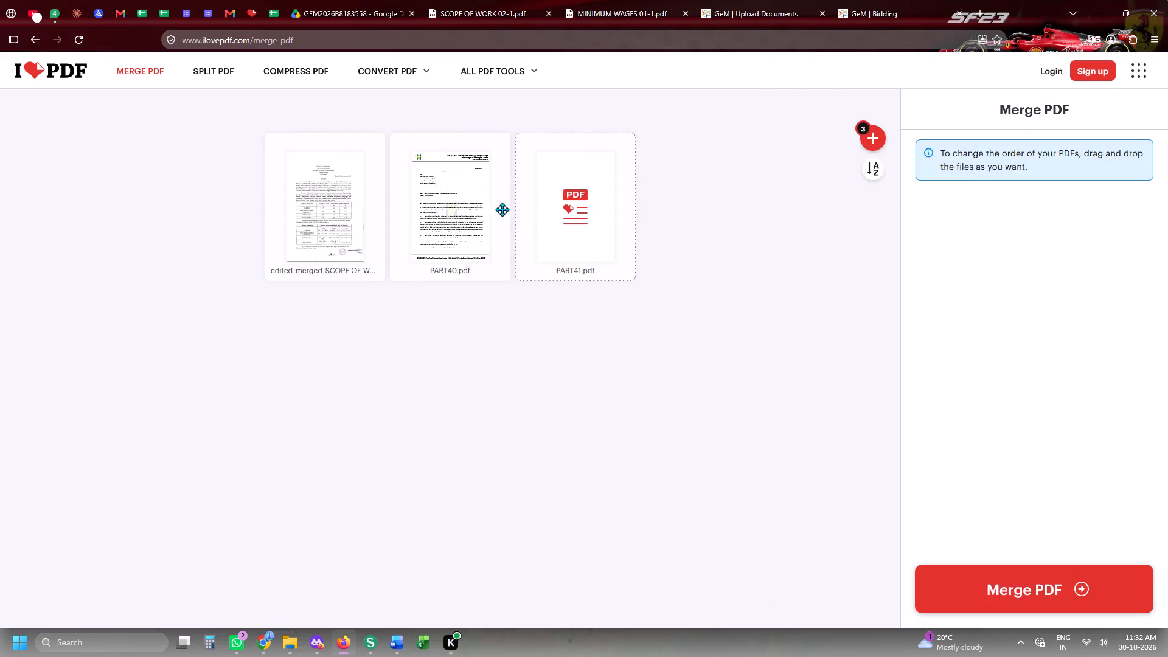
drag(502, 209, 274, 220)
click(901, 0)
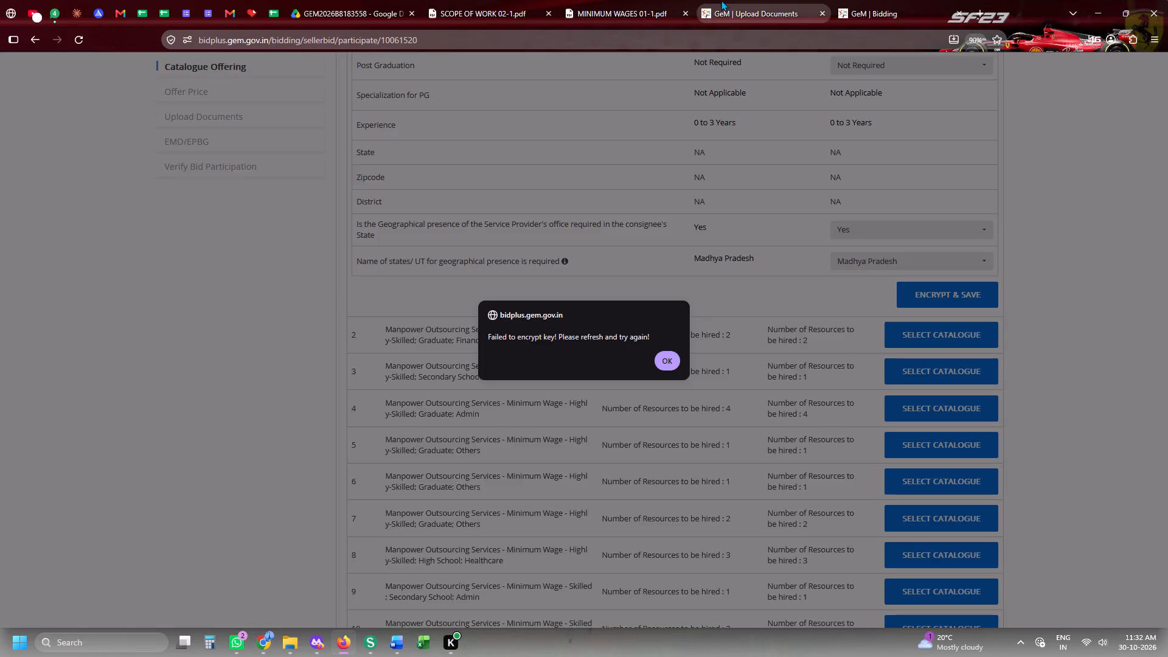
click(241, 15)
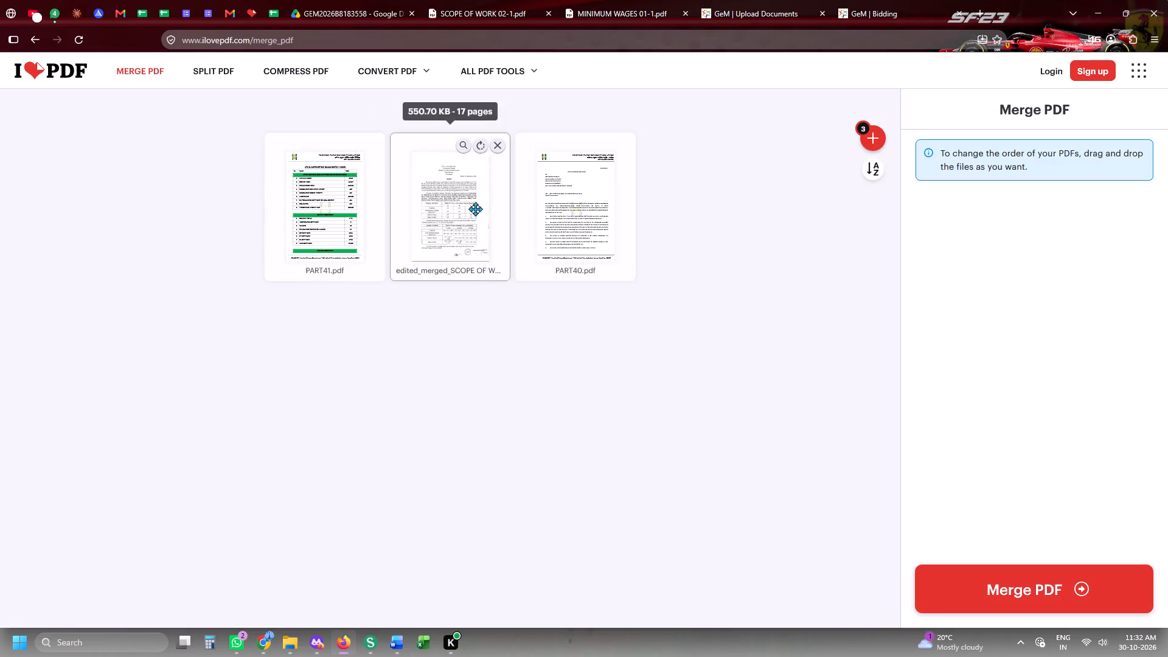
Add atc-62-hhspl from the ATC folder as the last file and merge the PDFs.
click(870, 147)
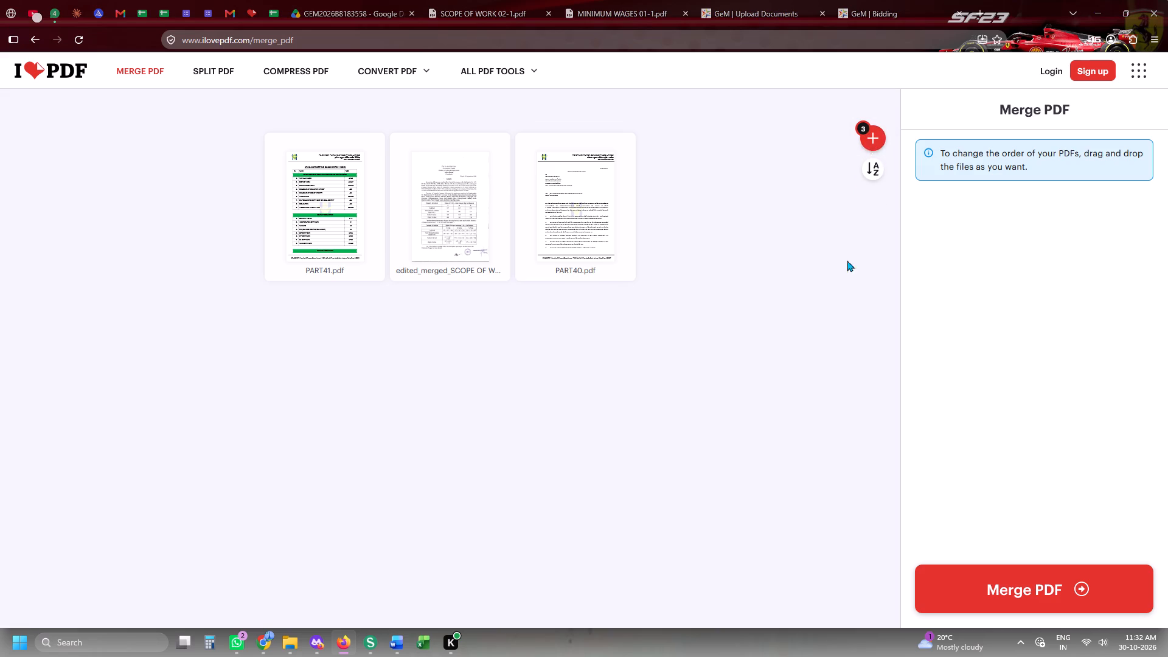
scroll(847, 271, up, 3)
click(903, 217)
click(901, 228)
double_click(1039, 173)
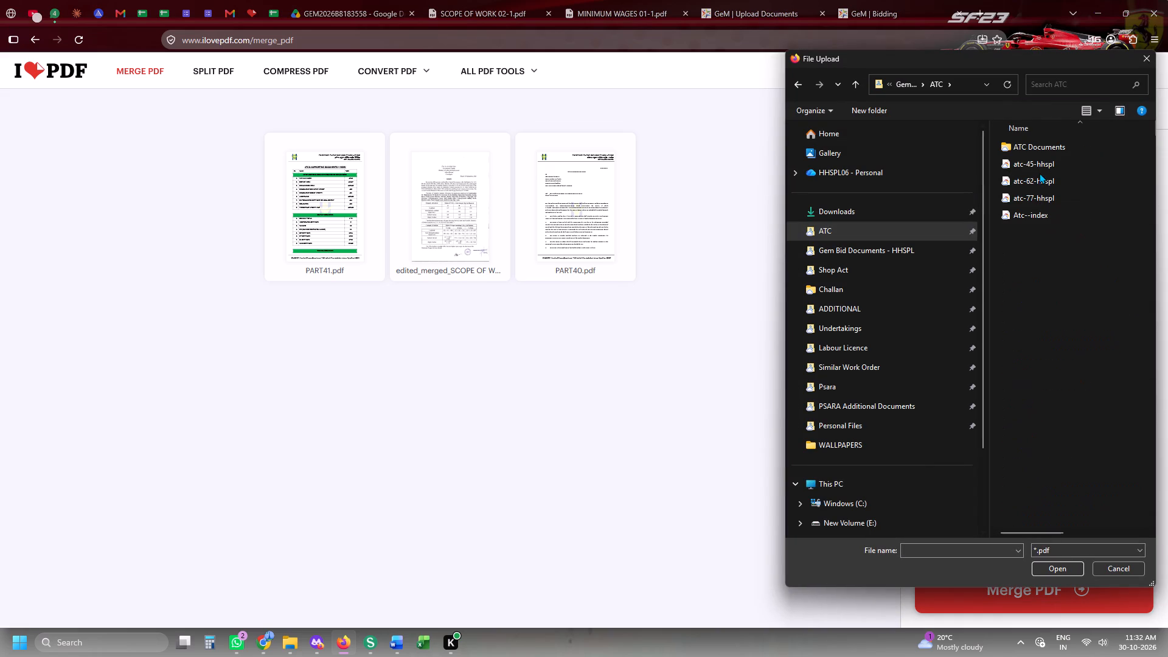
double_click(1040, 176)
click(1033, 636)
click(1034, 622)
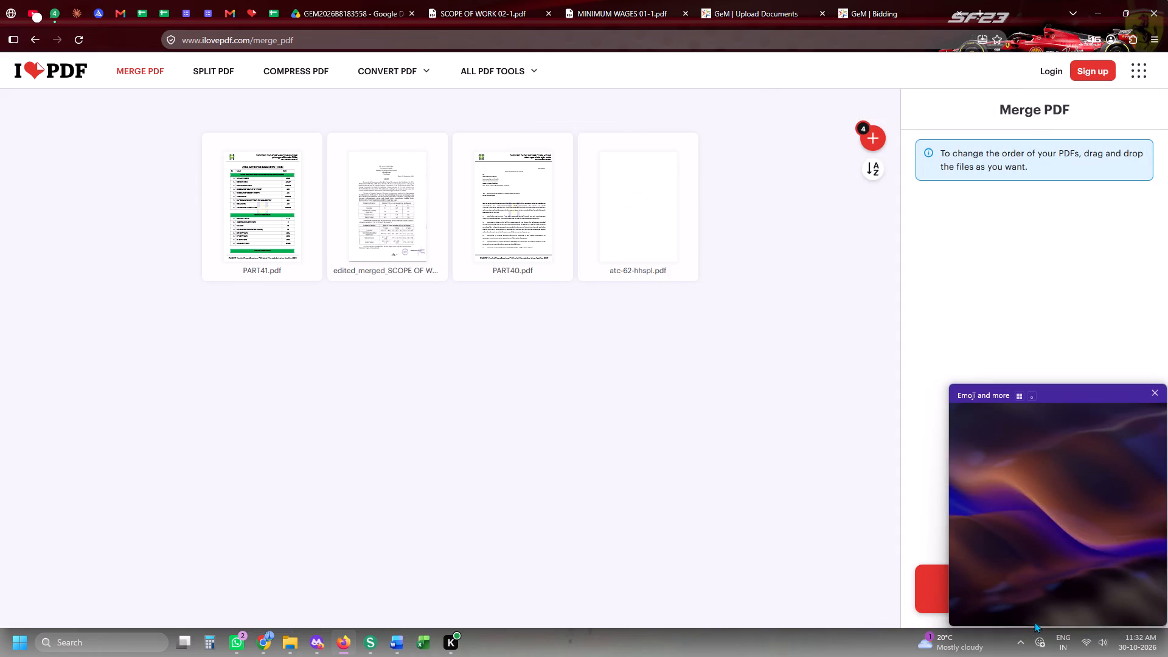
click(594, 599)
click(988, 581)
Dismiss the encryption alert on the GeM Catalogue Offering page, retry Encrypt & Save for the first catalogue item, and check the Upload Documents page.
click(845, 0)
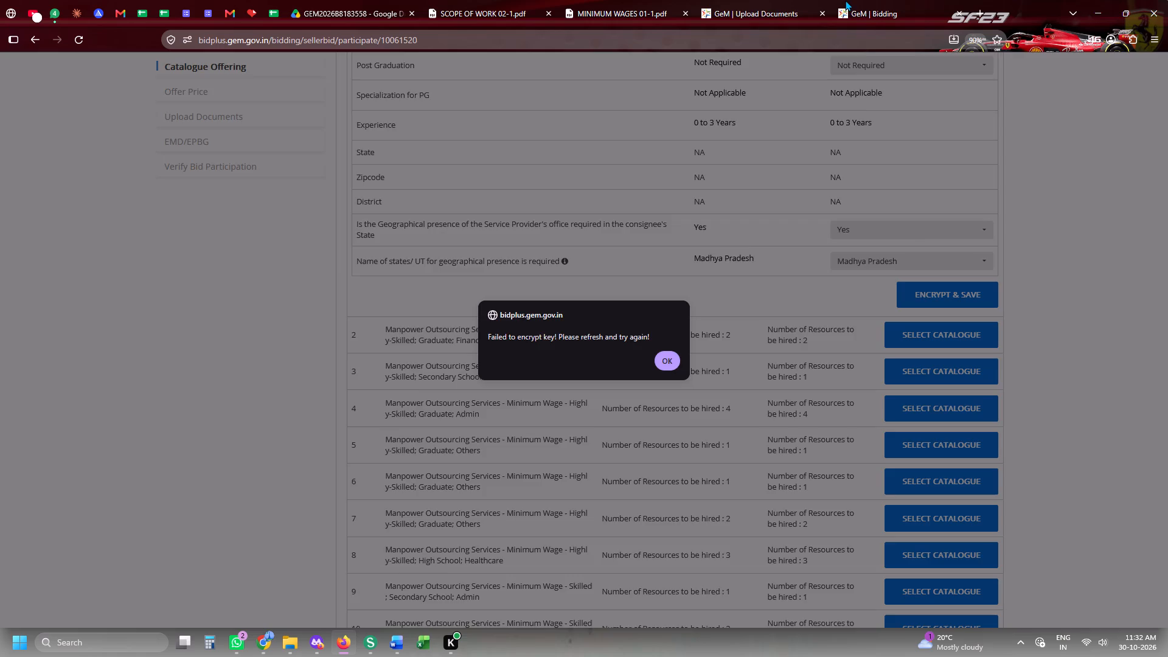
click(751, 0)
scroll(797, 255, up, 3)
click(887, 0)
click(659, 363)
click(908, 318)
click(914, 300)
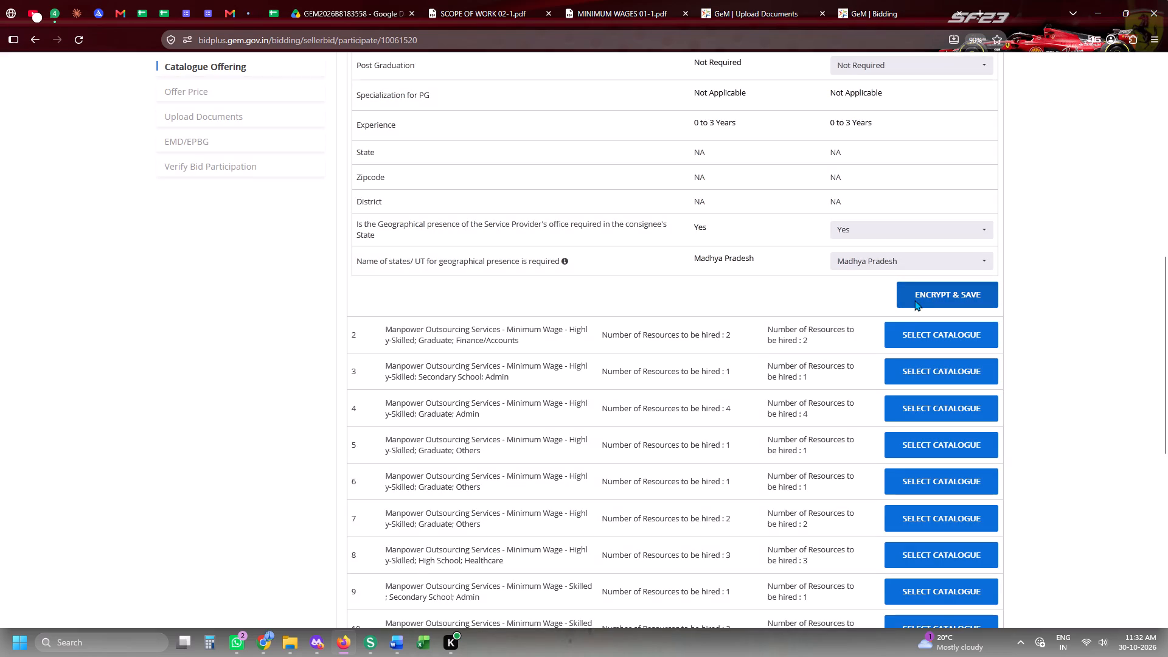
click(655, 367)
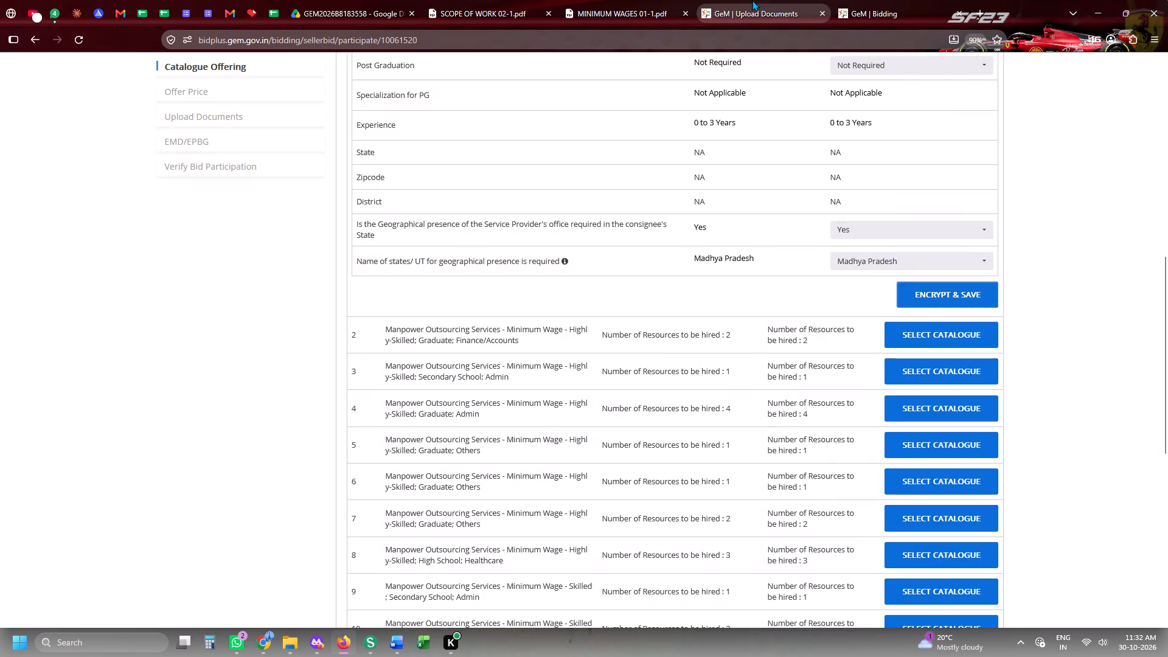
click(760, 0)
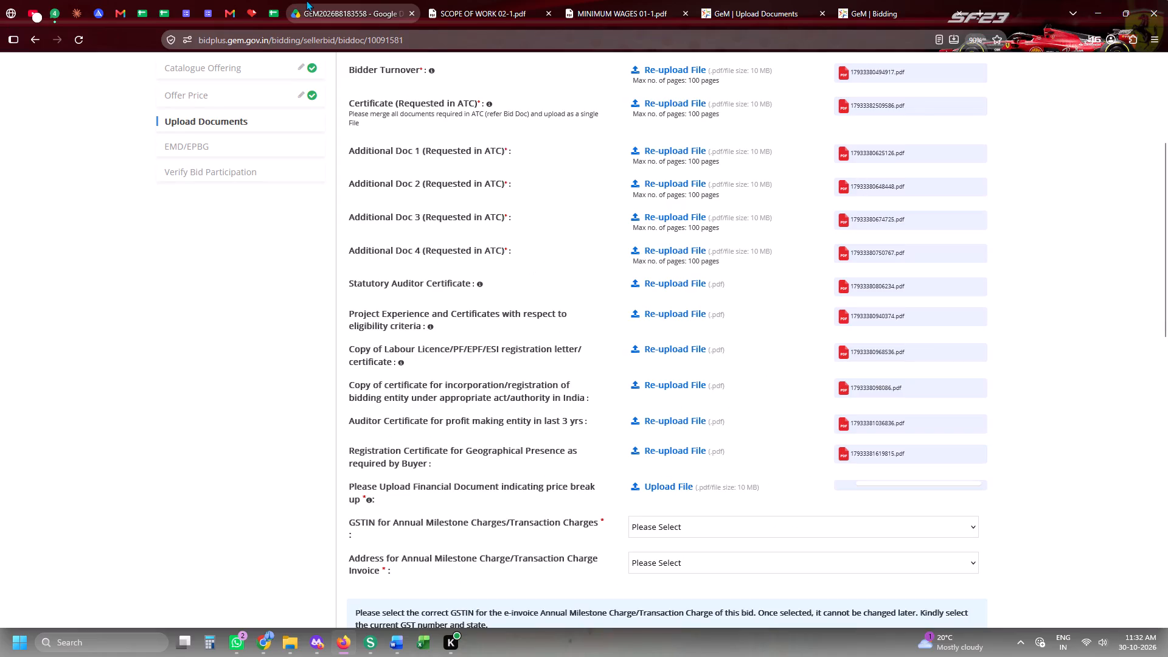
View the index page of the downloaded merged PDF atc-62-hhspl_merged-12.
click(228, 0)
click(243, 9)
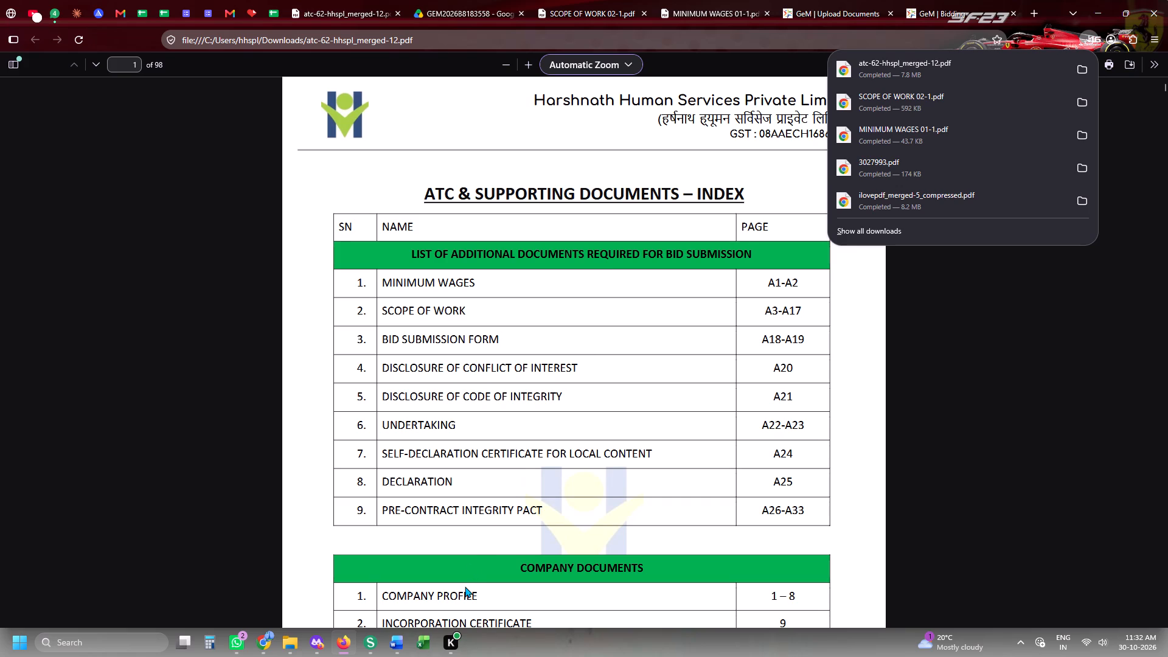
click(502, 341)
click(259, 2)
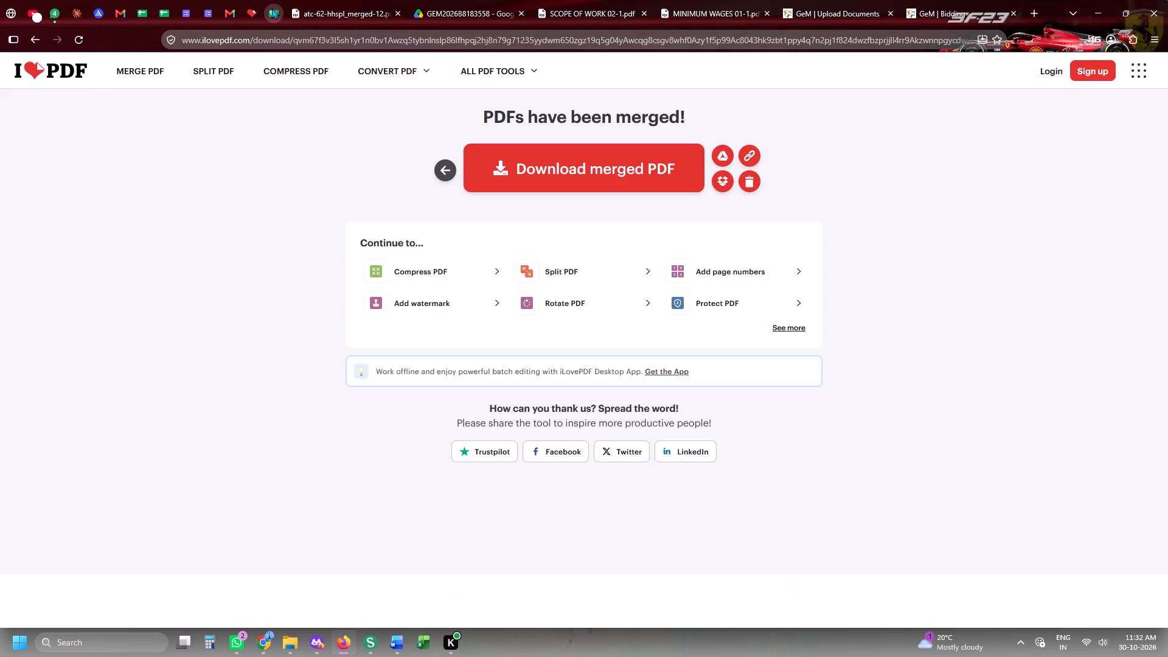
In the Daily Tender Sheet, set the Harshnath tender filler for the Hyderabad garbage lifting bid in row 765 to Cancelled.
click(274, 8)
scroll(568, 296, down, 6)
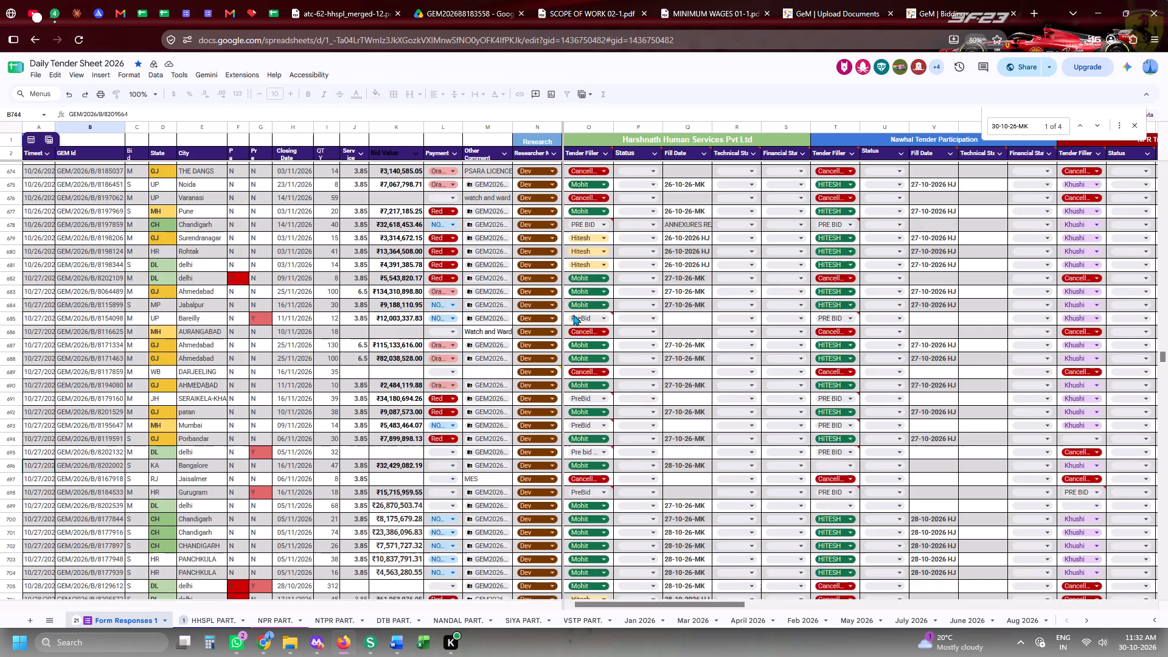
scroll(573, 315, down, 20)
scroll(573, 356, up, 3)
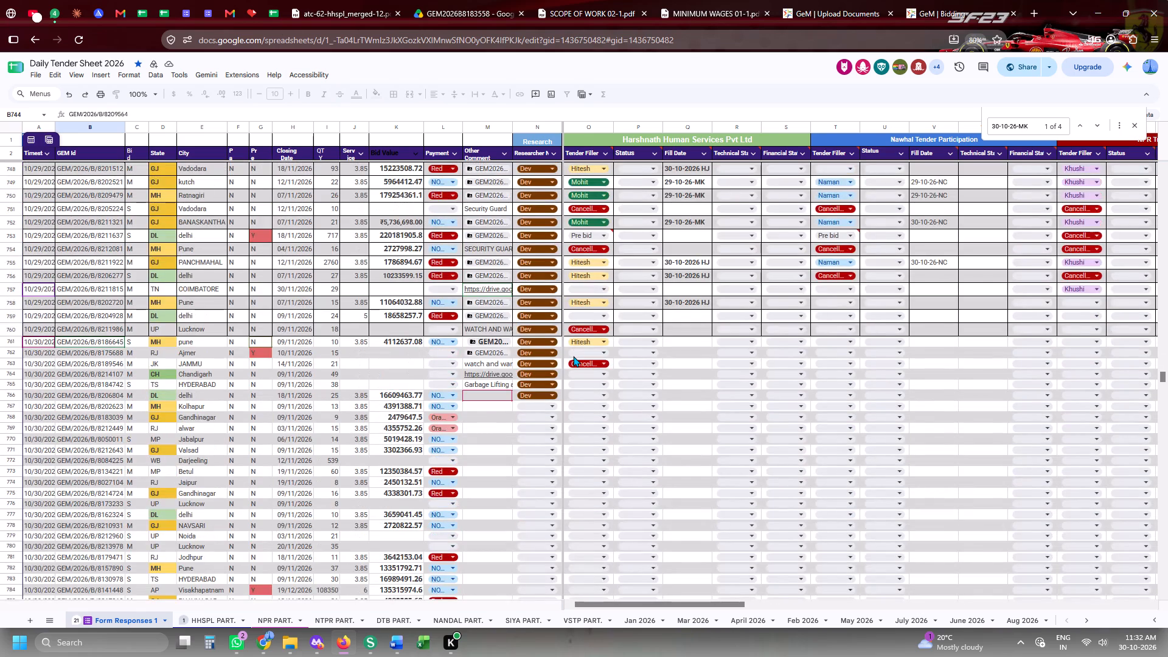
click(587, 385)
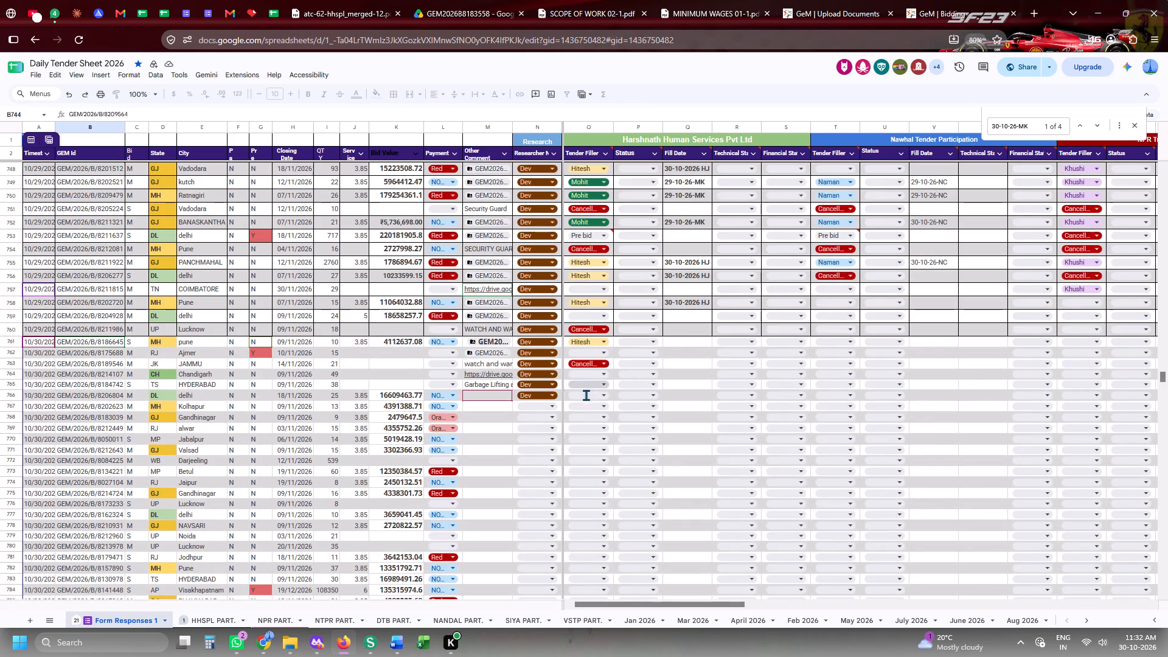
click(585, 437)
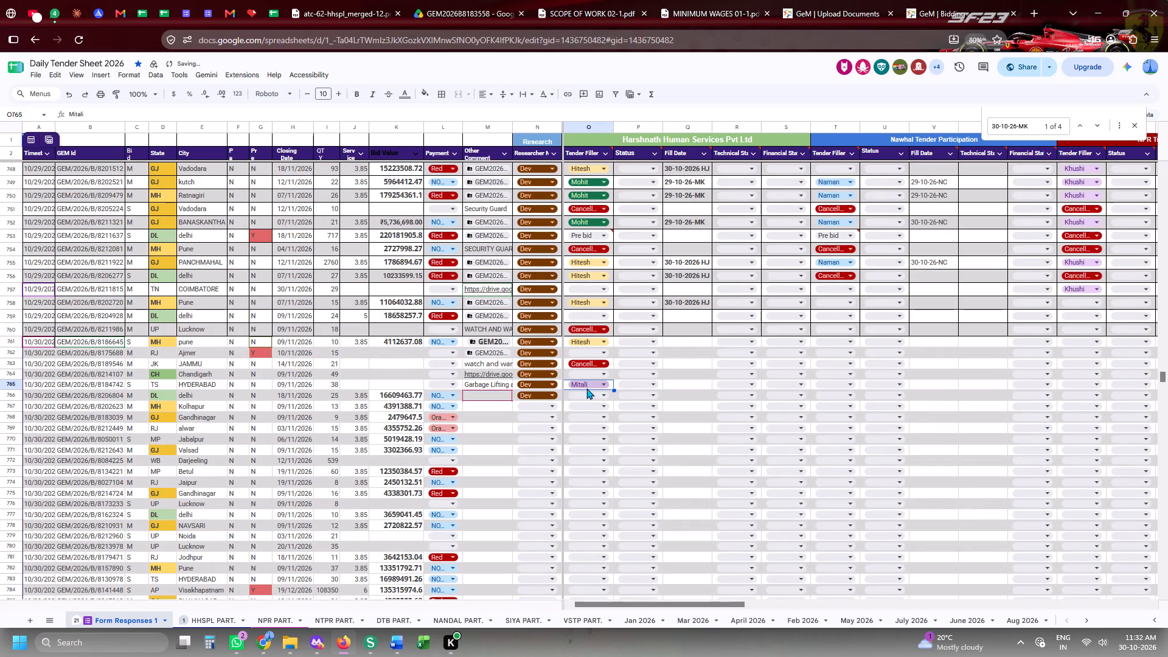
click(586, 384)
click(586, 444)
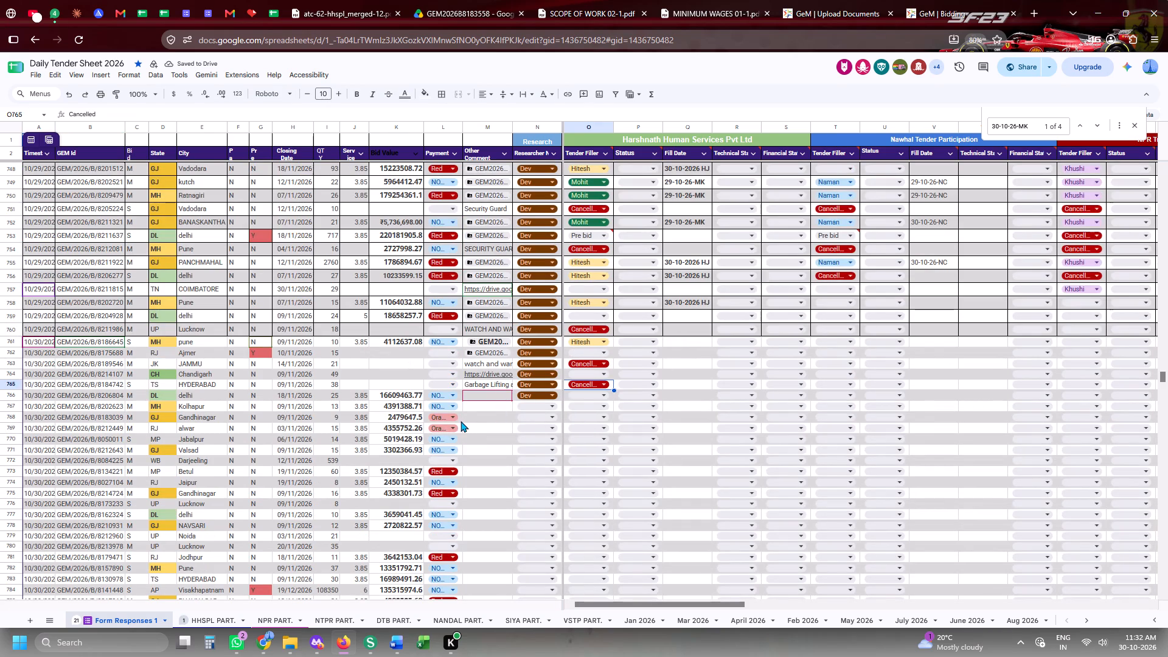
Review the Daily Tender Sheet rows, the GeM Upload Documents and Catalogue Offering pages, and the merged ATC PDF.
scroll(461, 412, down, 4)
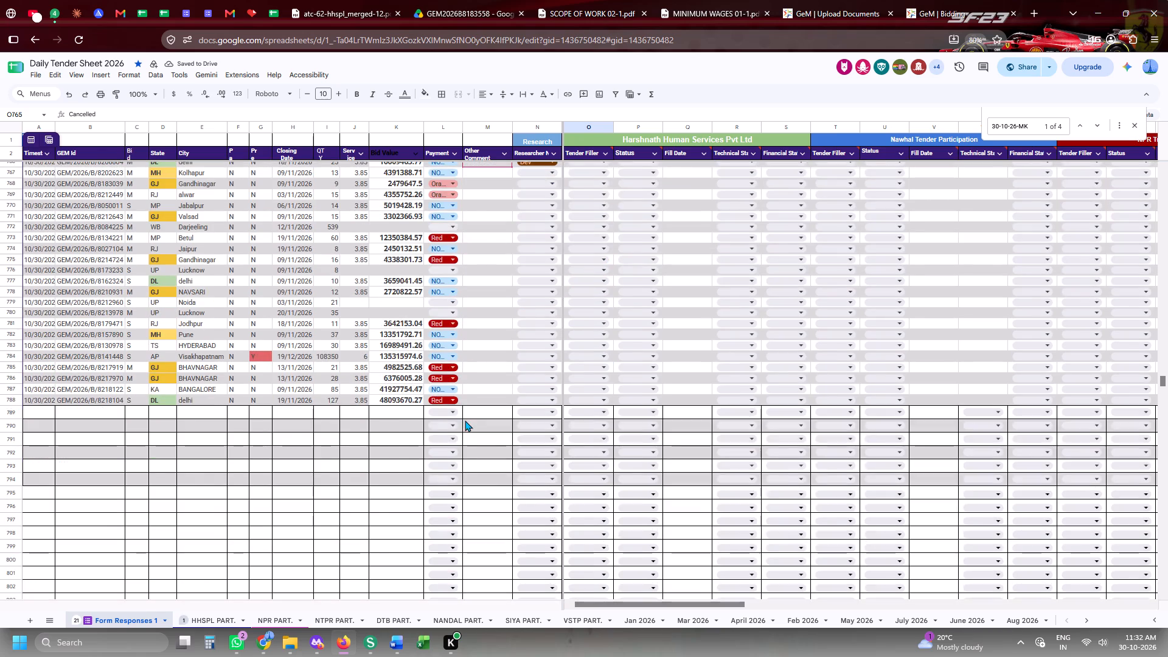
scroll(465, 420, up, 8)
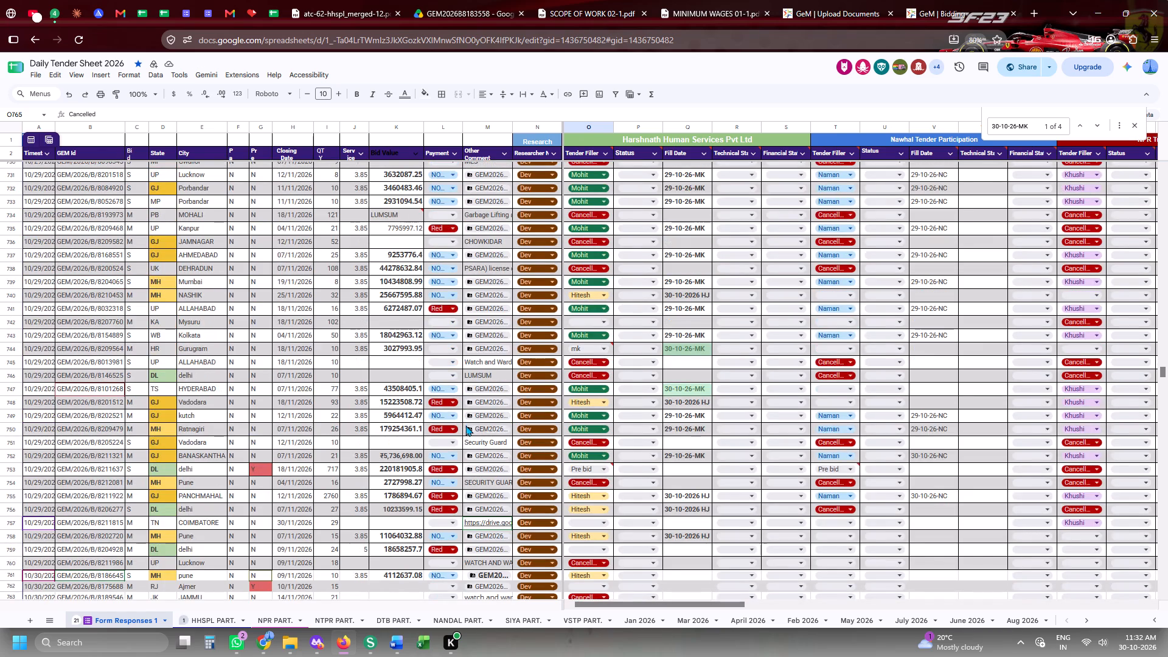
scroll(465, 432, up, 4)
click(885, 0)
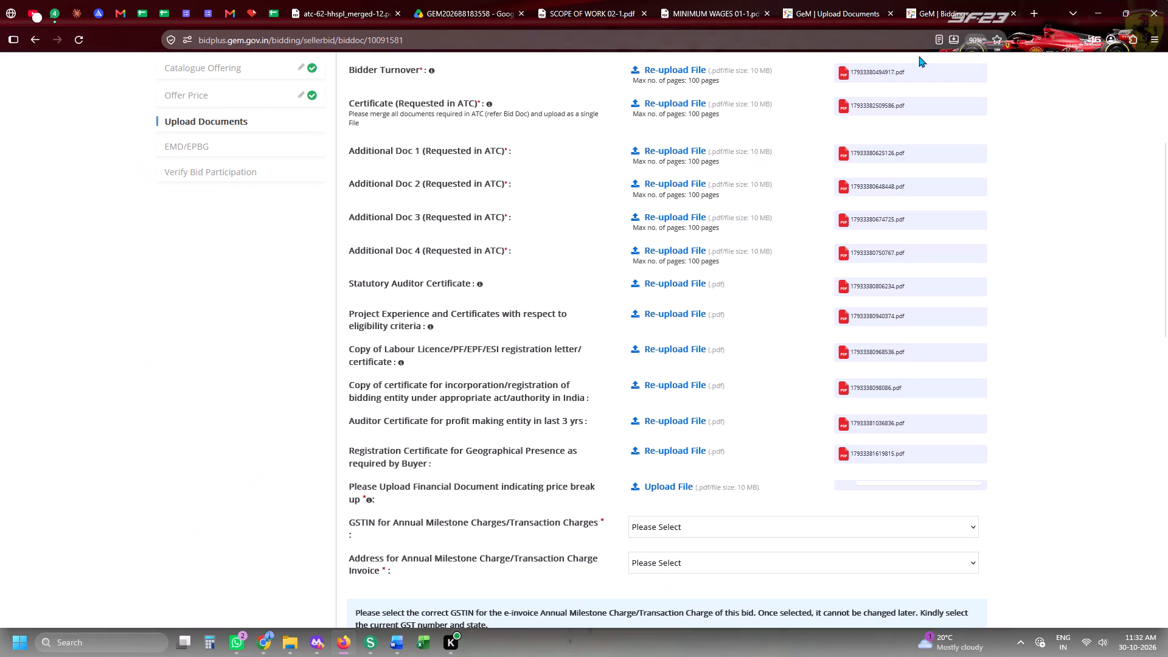
click(1009, 0)
click(358, 0)
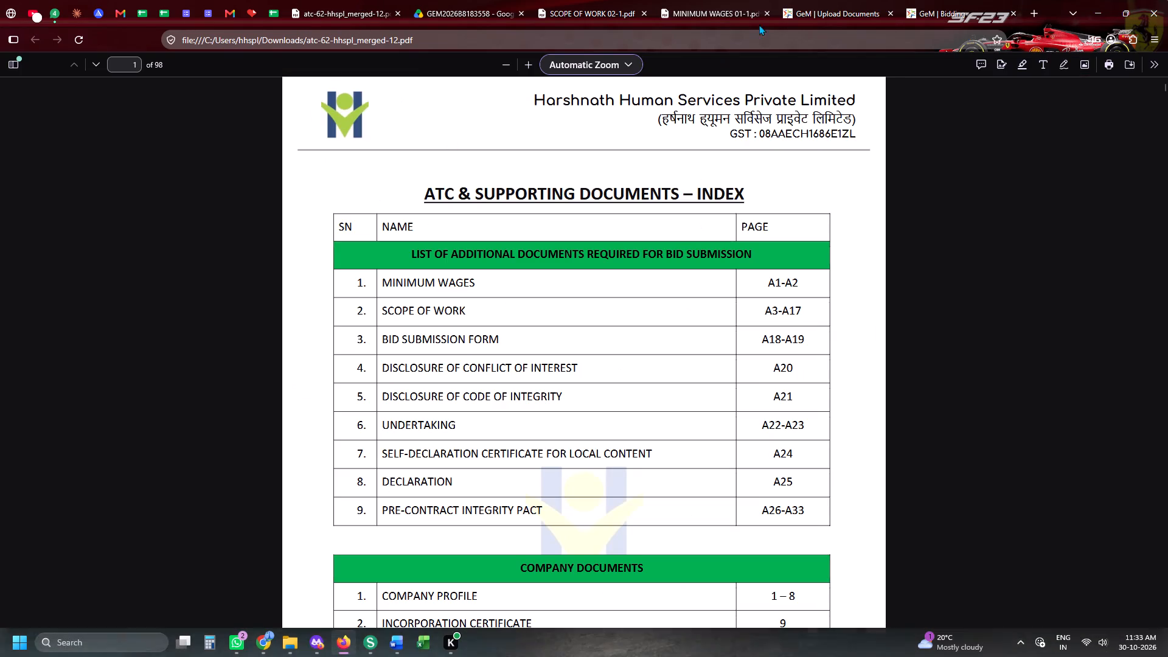
click(917, 0)
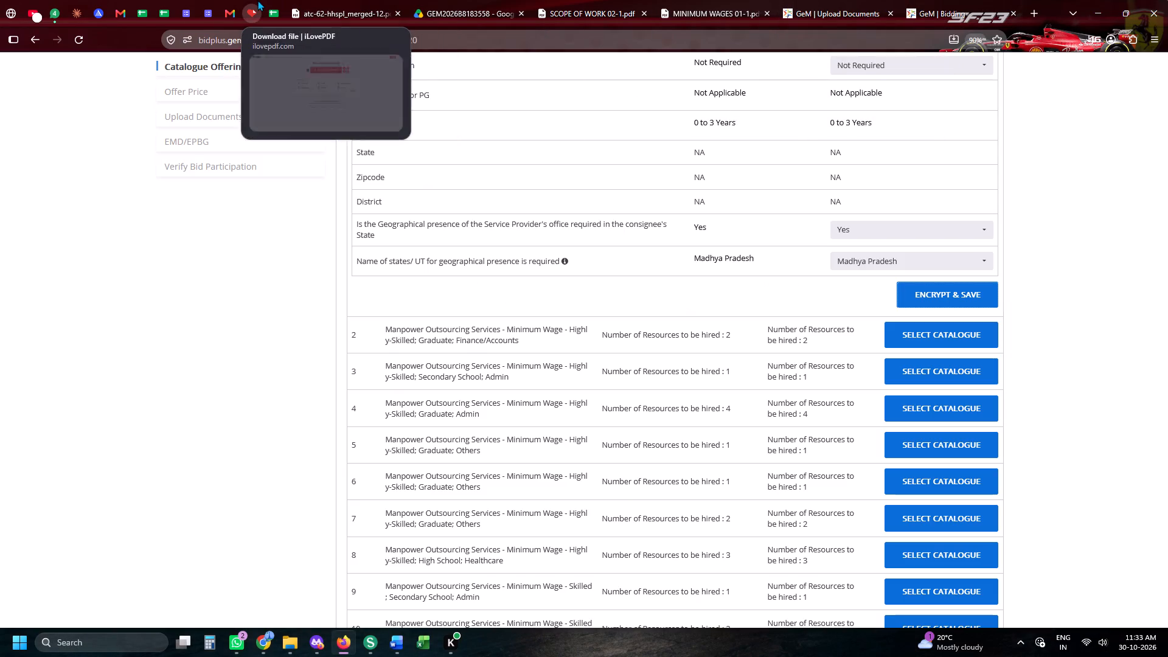
Copy the GeM bid number GEM/2026/B/8183558 of the Bhopal tender in row 658 of the Daily Tender Sheet.
click(257, 0)
click(269, 0)
scroll(464, 279, up, 12)
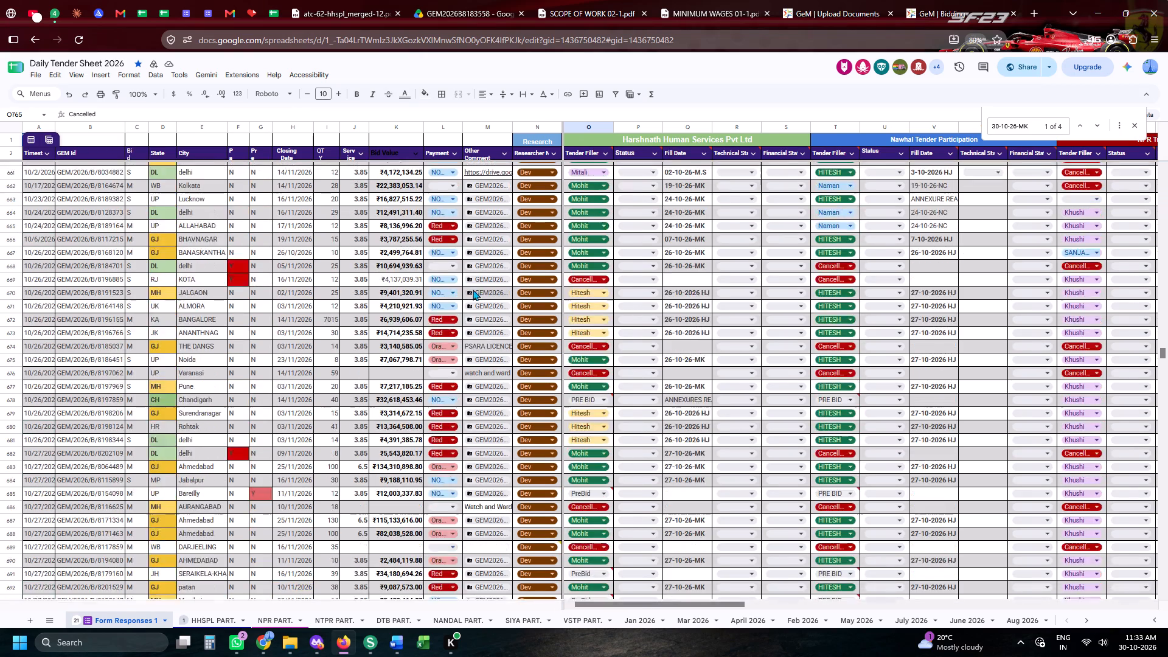
scroll(473, 290, up, 4)
scroll(523, 344, up, 2)
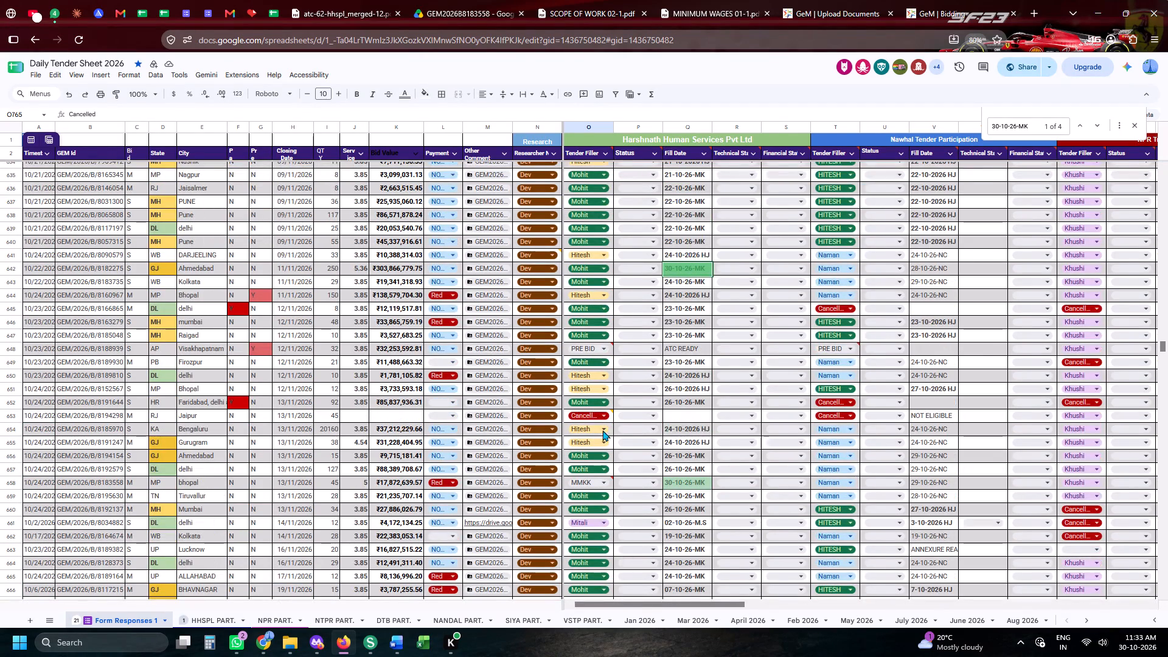
click(0, 484)
click(97, 485)
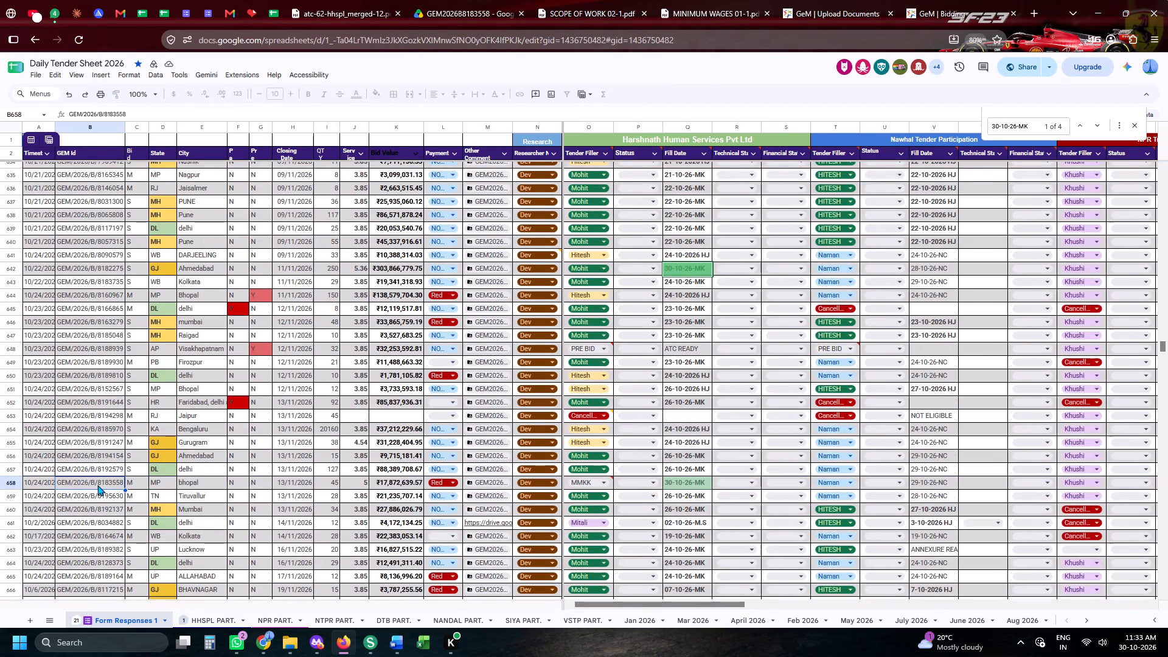
key(ctrl+c)
key(ctrl+c)
key(ctrl+c)
key(ctrl+c)
Rename the merged PDF atc-62-hhspl_merged-12 in the Downloads folder as GEM2026B8183558.
click(282, 638)
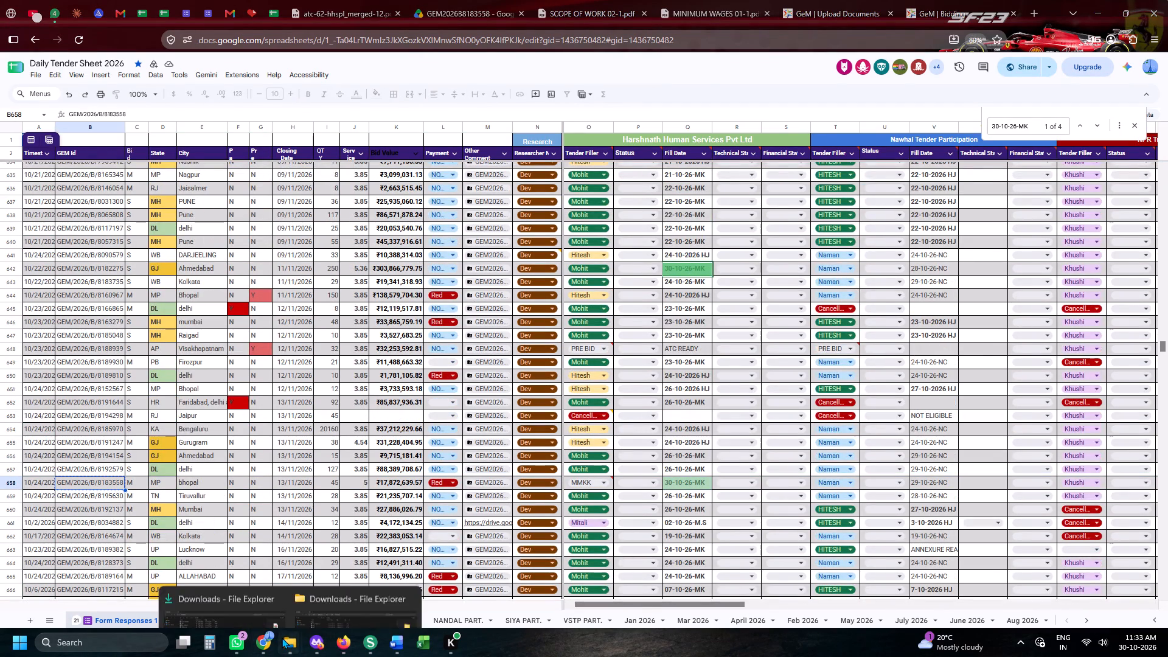
click(248, 562)
click(106, 167)
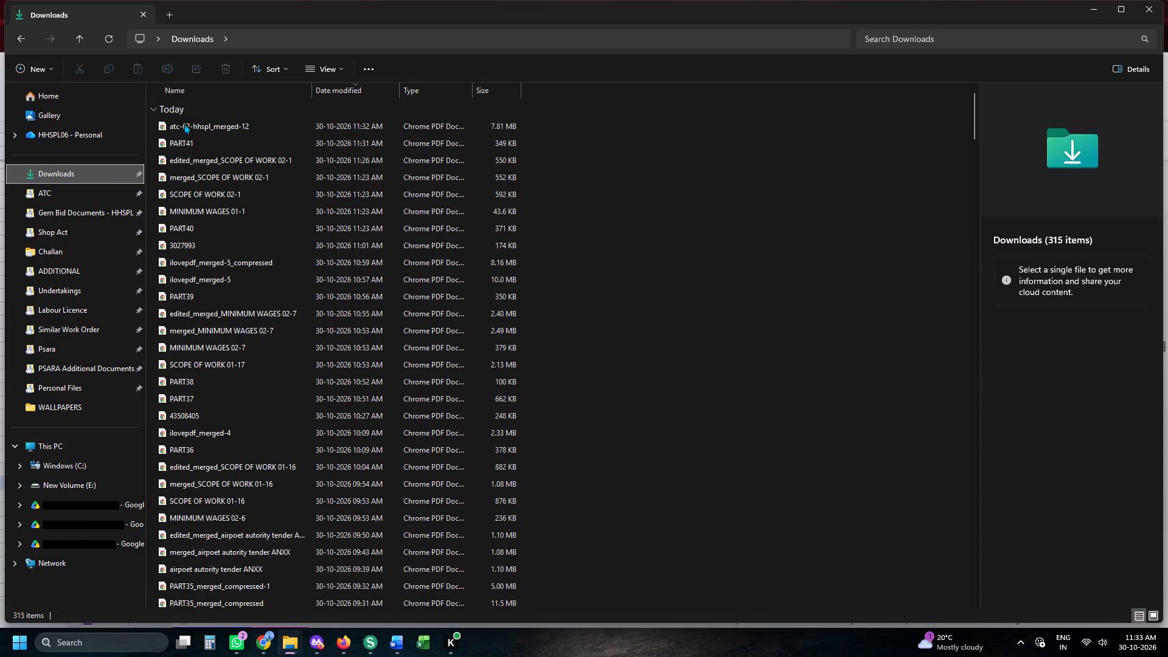
click(186, 121)
click(169, 69)
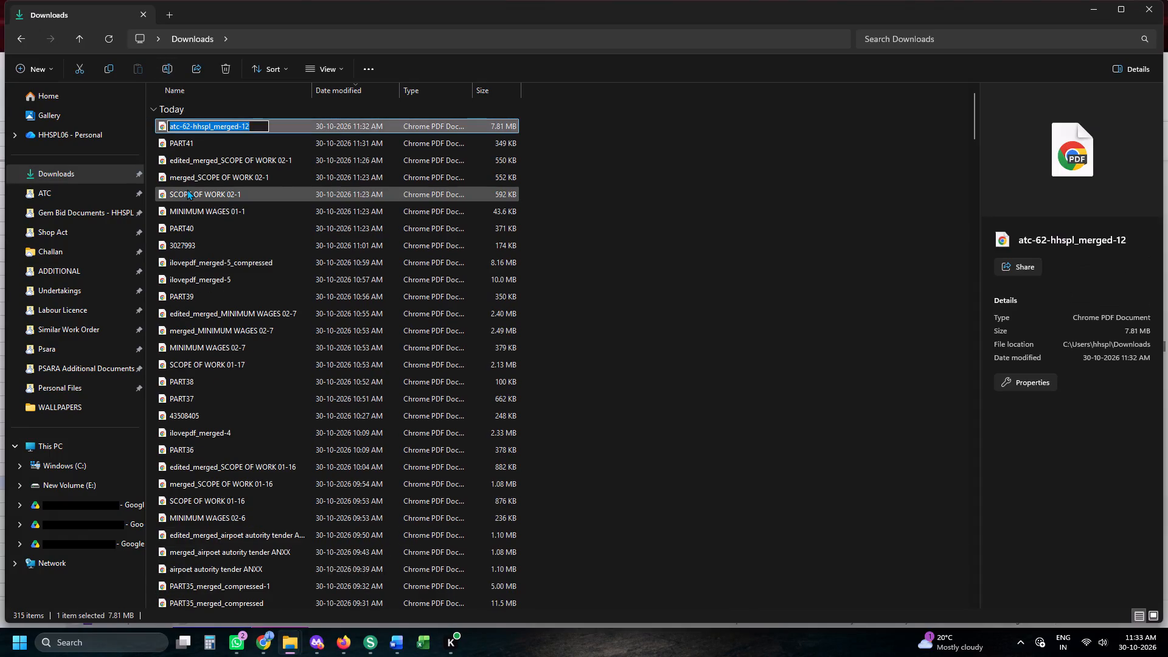
key(ctrl+v)
key(Return)
click(649, 311)
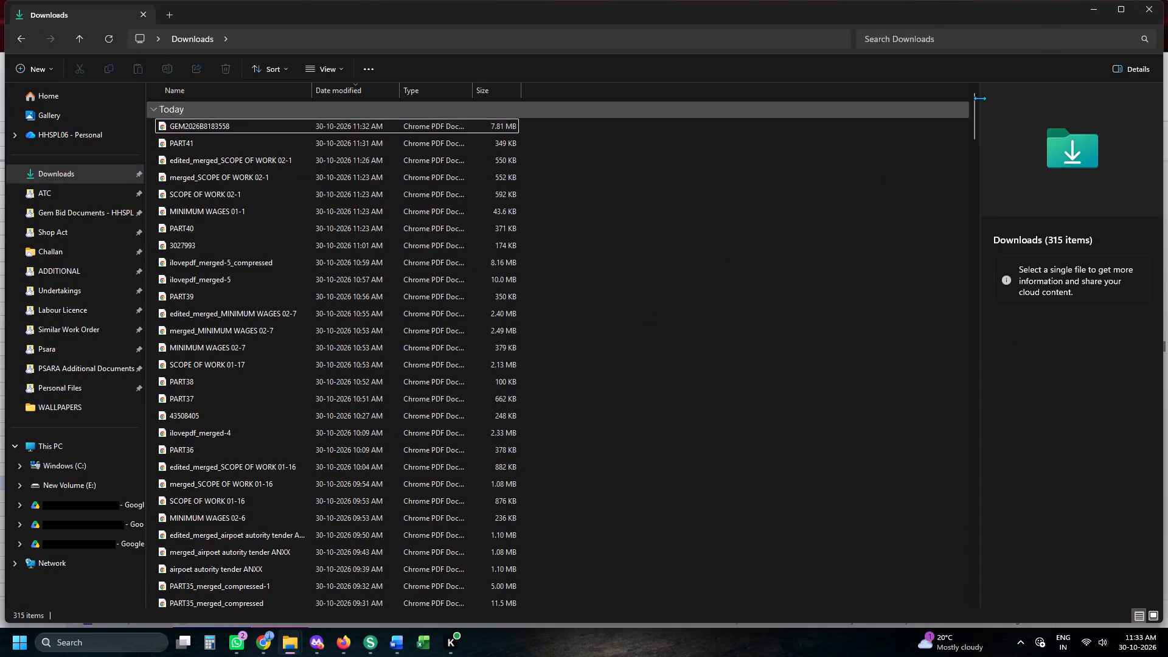
click(1085, 2)
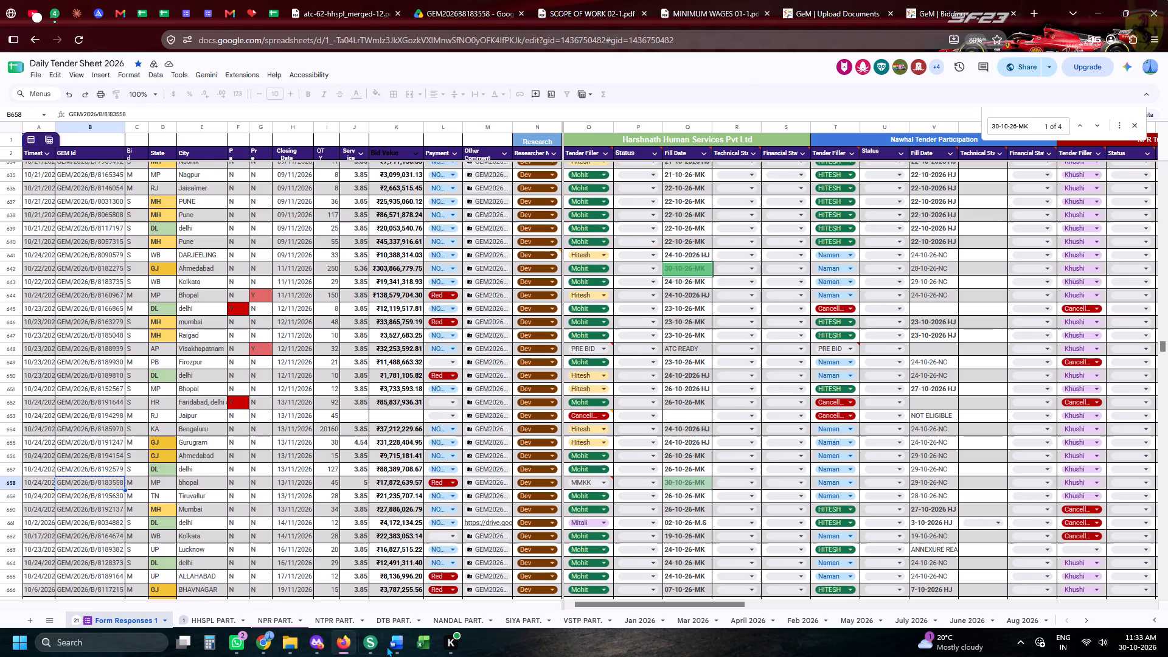
Close the merged PDF, GEM2026B8183558 Drive folder, SCOPE OF WORK and MINIMUM WAGES tabs, and return to the Daily Tender Sheet.
scroll(678, 388, up, 5)
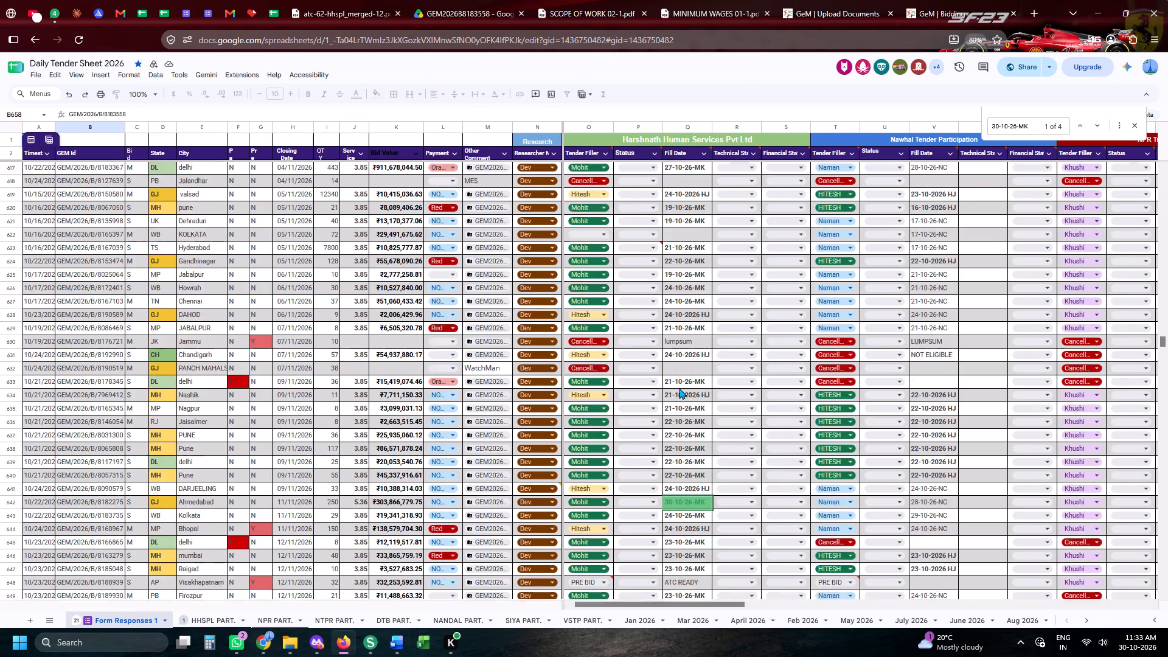
click(799, 0)
click(519, 0)
click(411, 0)
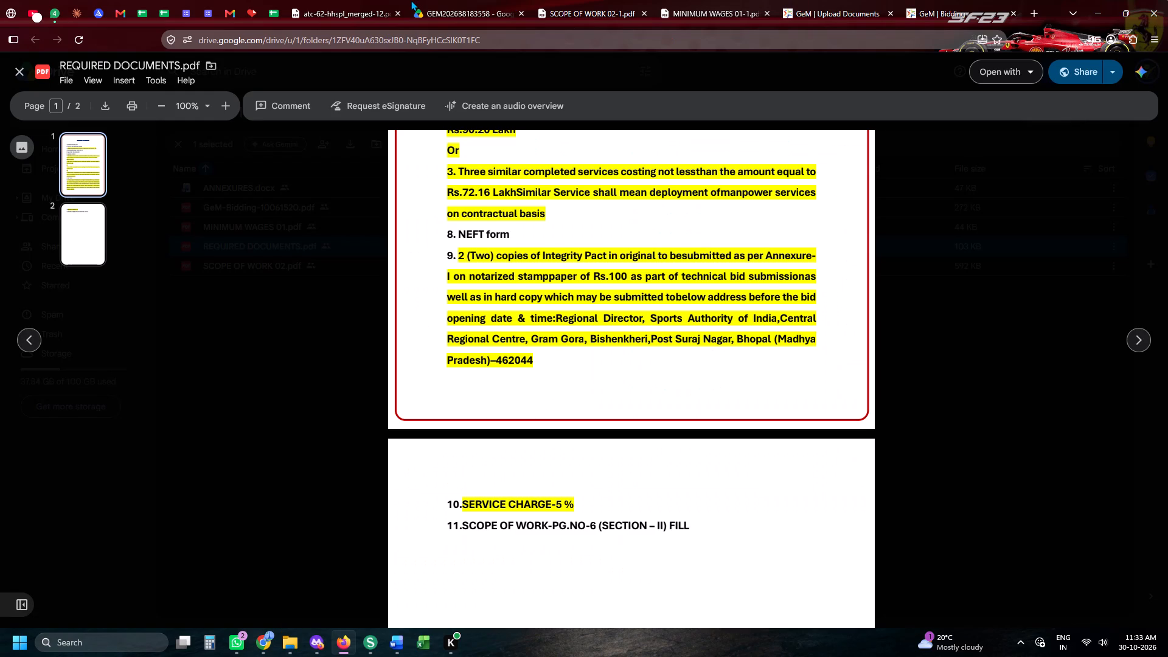
click(403, 4)
click(398, 27)
triple_click(395, 12)
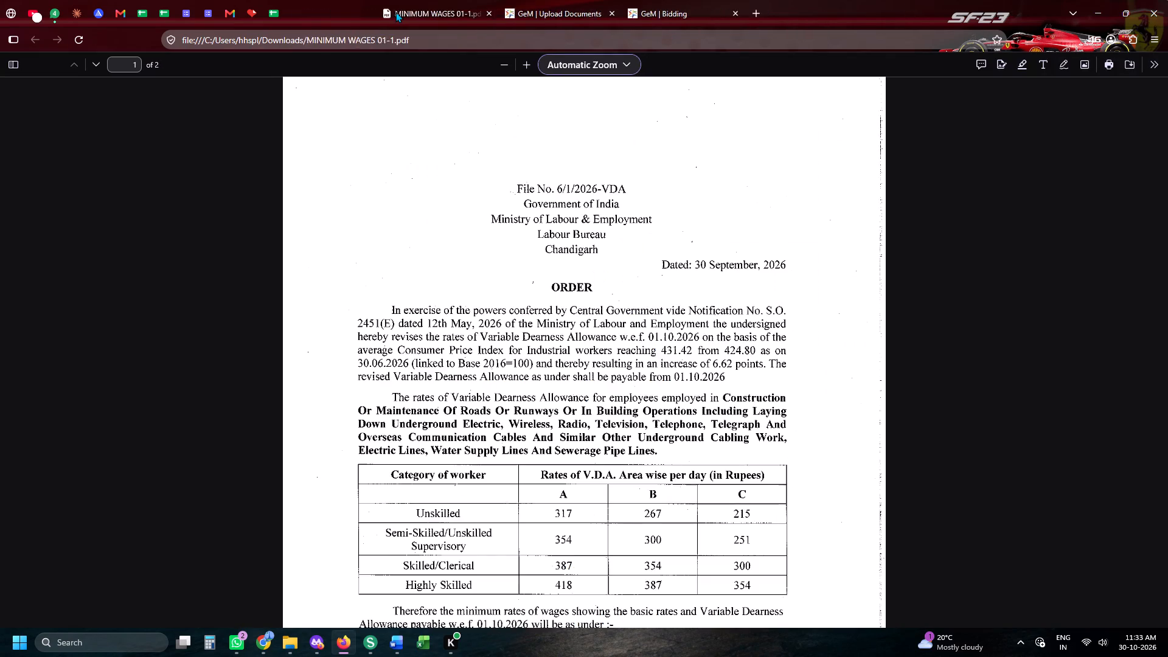
click(395, 12)
click(276, 4)
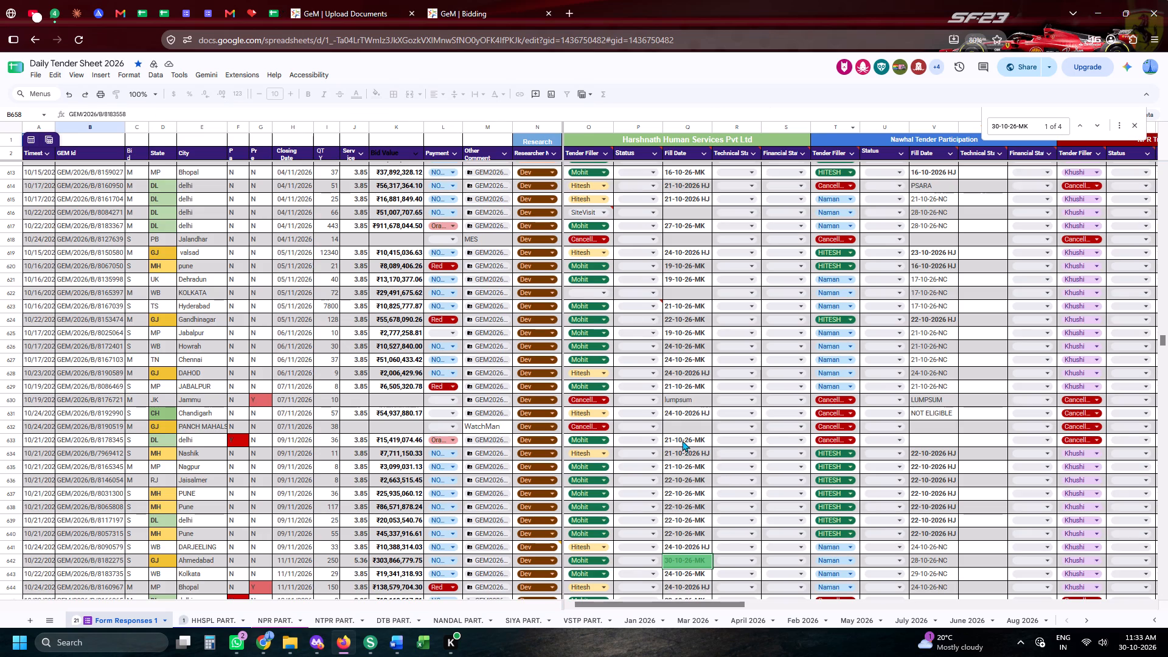
Find the Delhi site-visit tender GEM/2026/B/8084271 in row 616 of the sheet and open its linked Drive folder.
scroll(677, 439, down, 6)
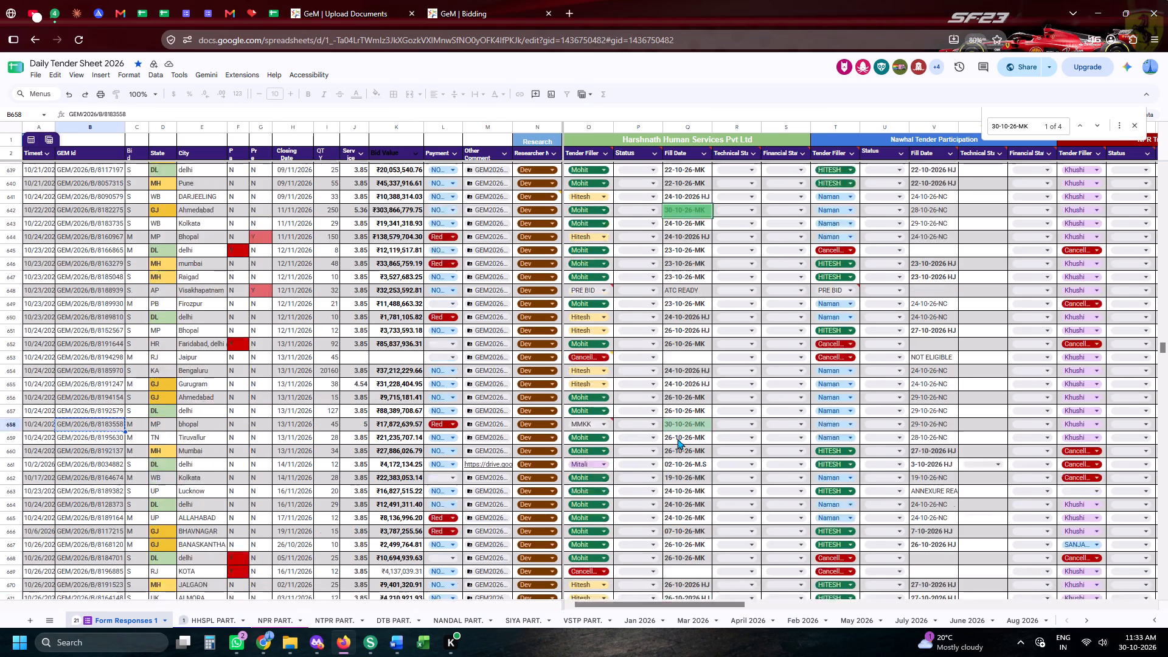
scroll(677, 439, down, 5)
scroll(677, 439, up, 10)
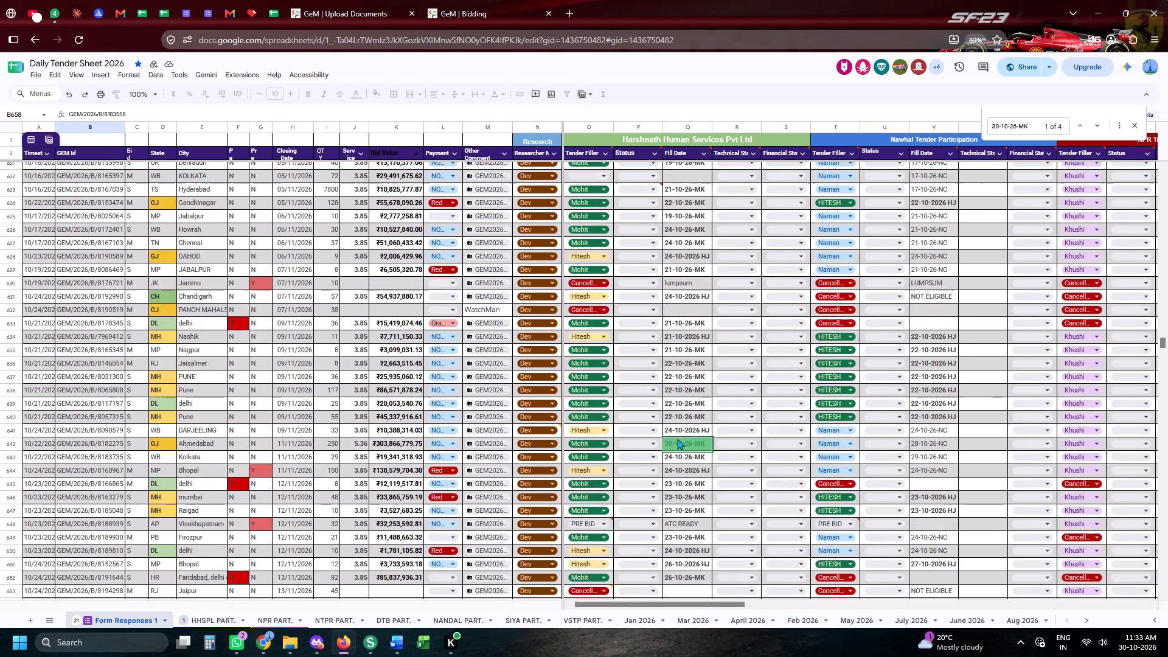
scroll(677, 439, up, 3)
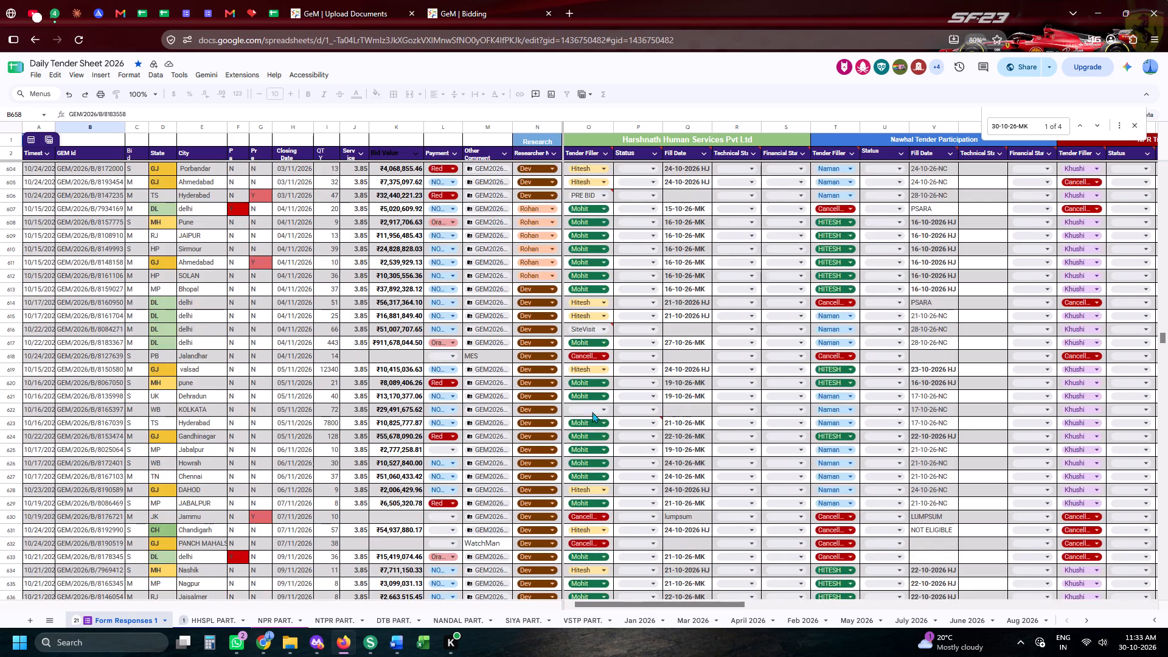
click(498, 328)
click(501, 350)
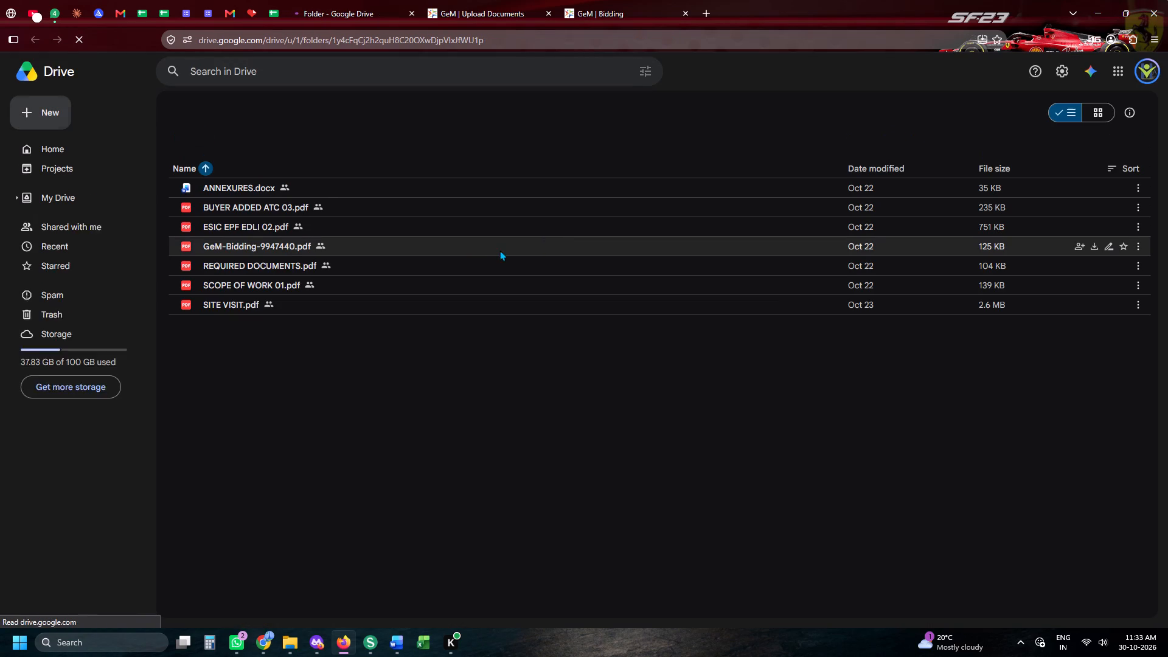
Examine each company's Annexure IV certificate page in SITE VISIT.pdf, and close the preview.
triple_click(259, 299)
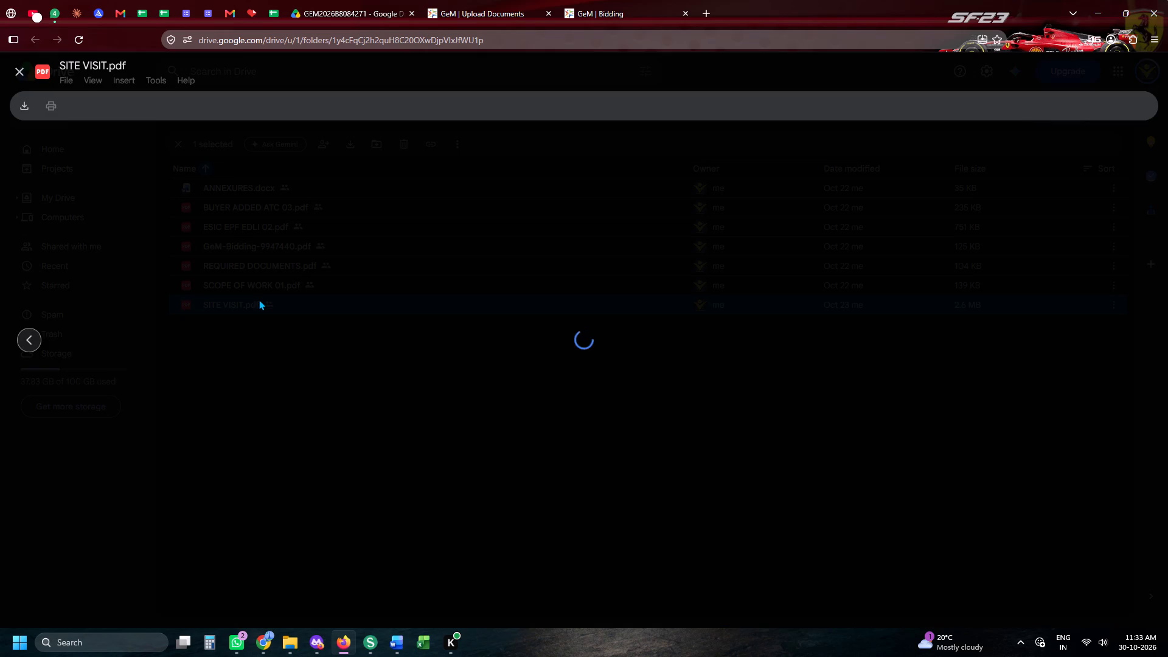
scroll(545, 288, down, 7)
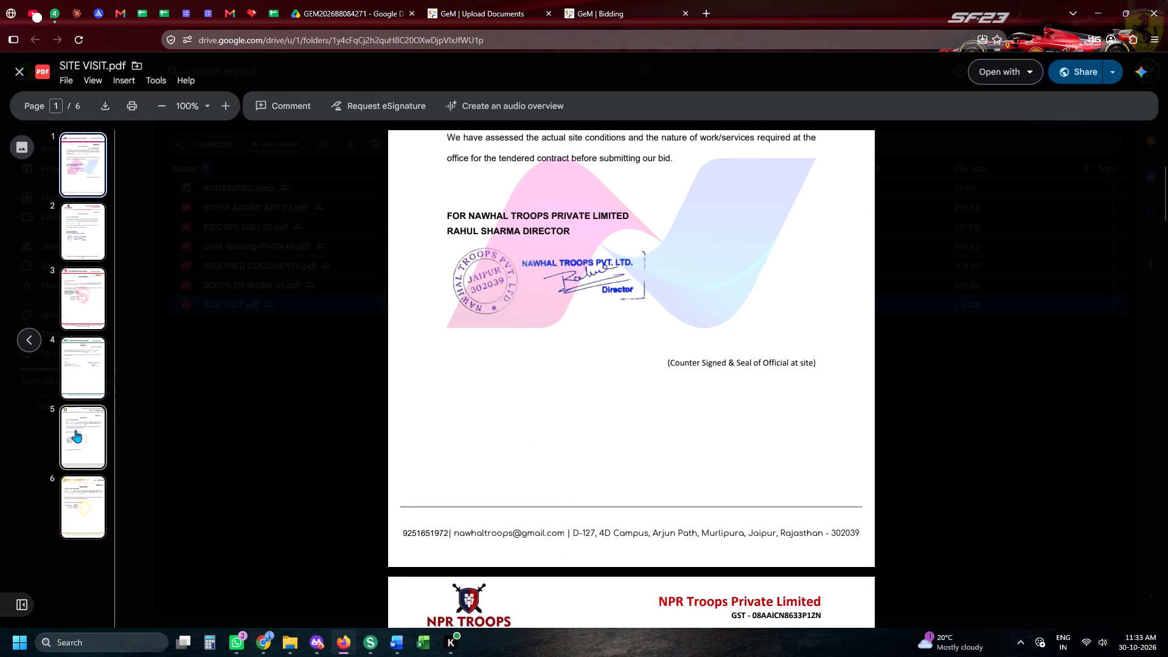
click(75, 430)
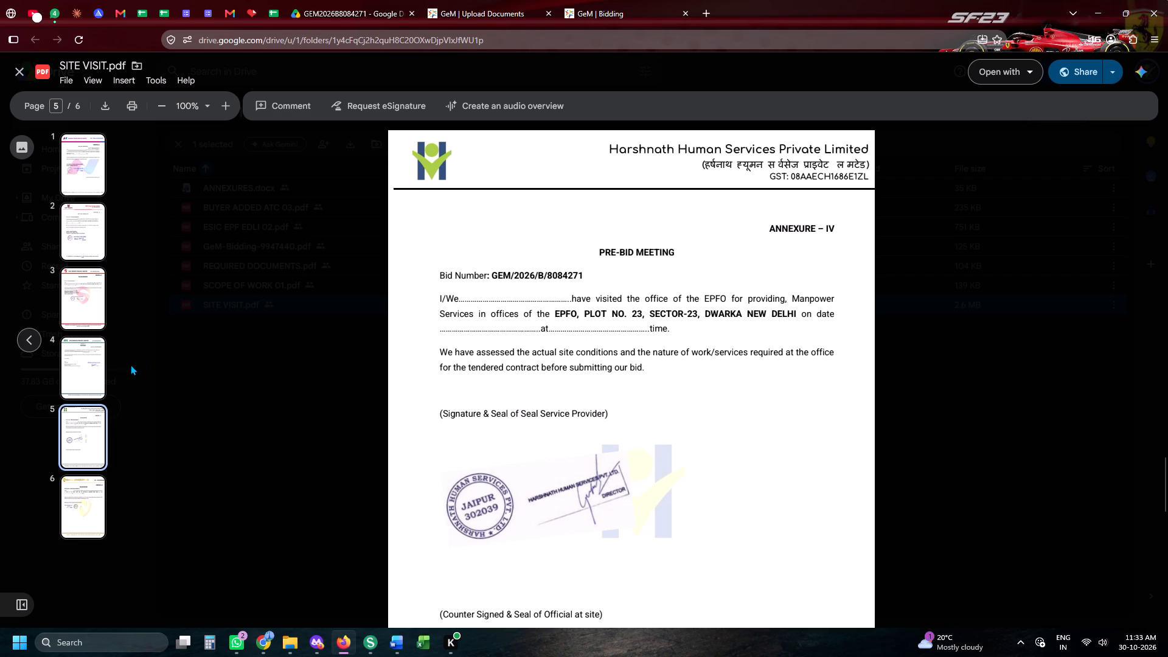
click(92, 360)
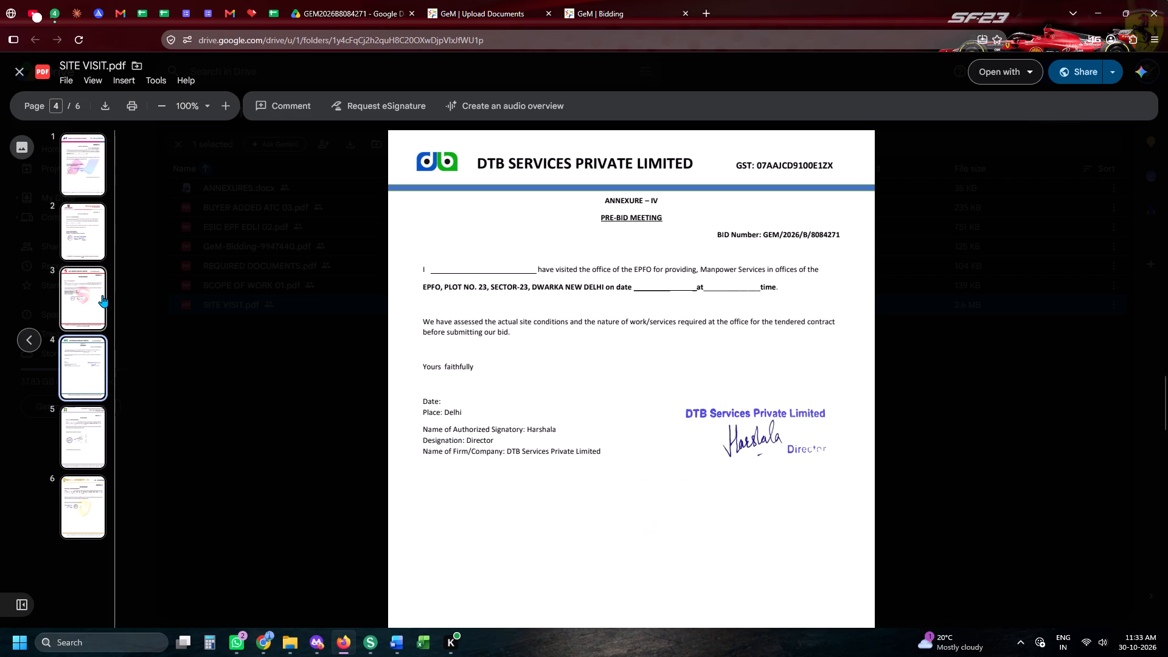
click(86, 218)
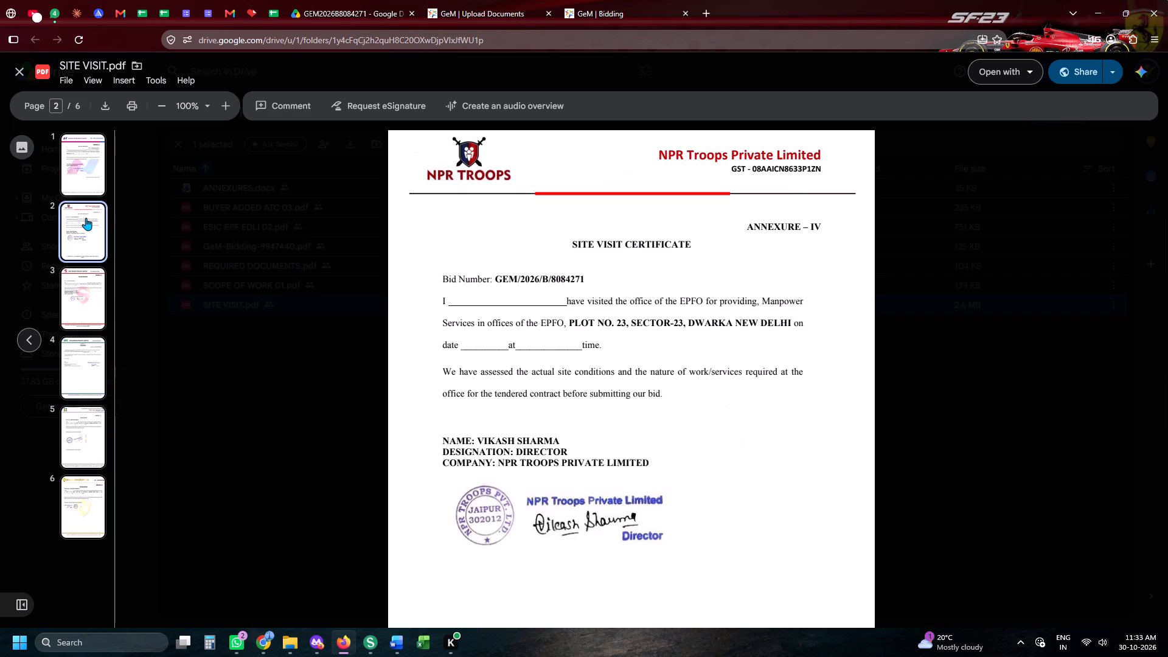
click(88, 182)
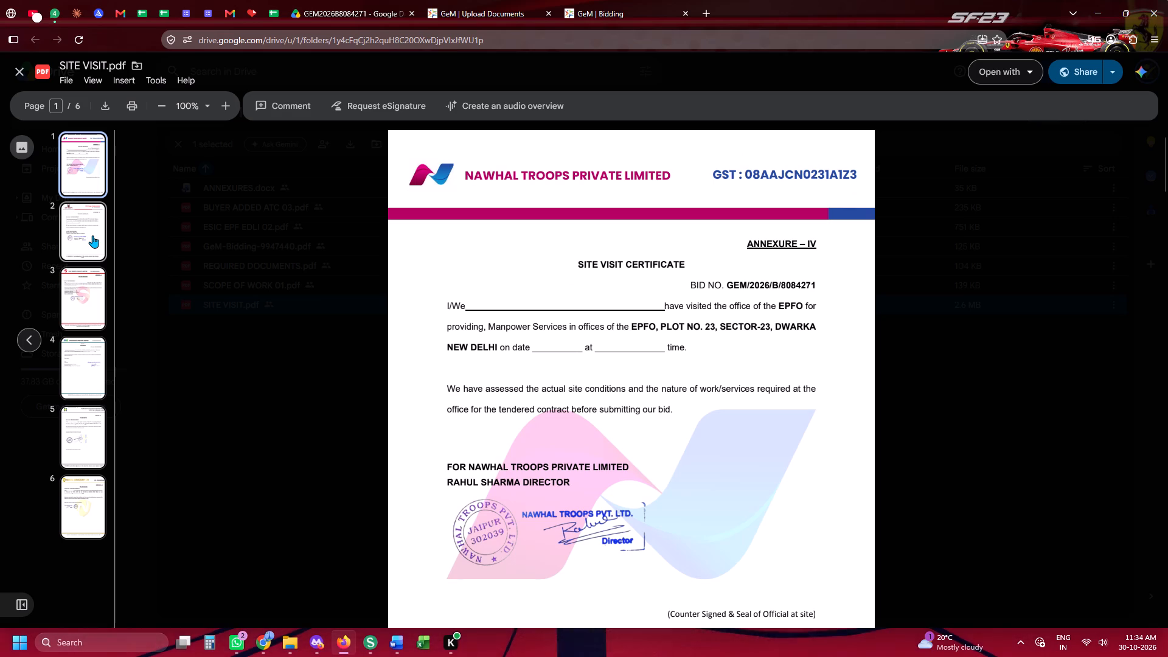
click(78, 532)
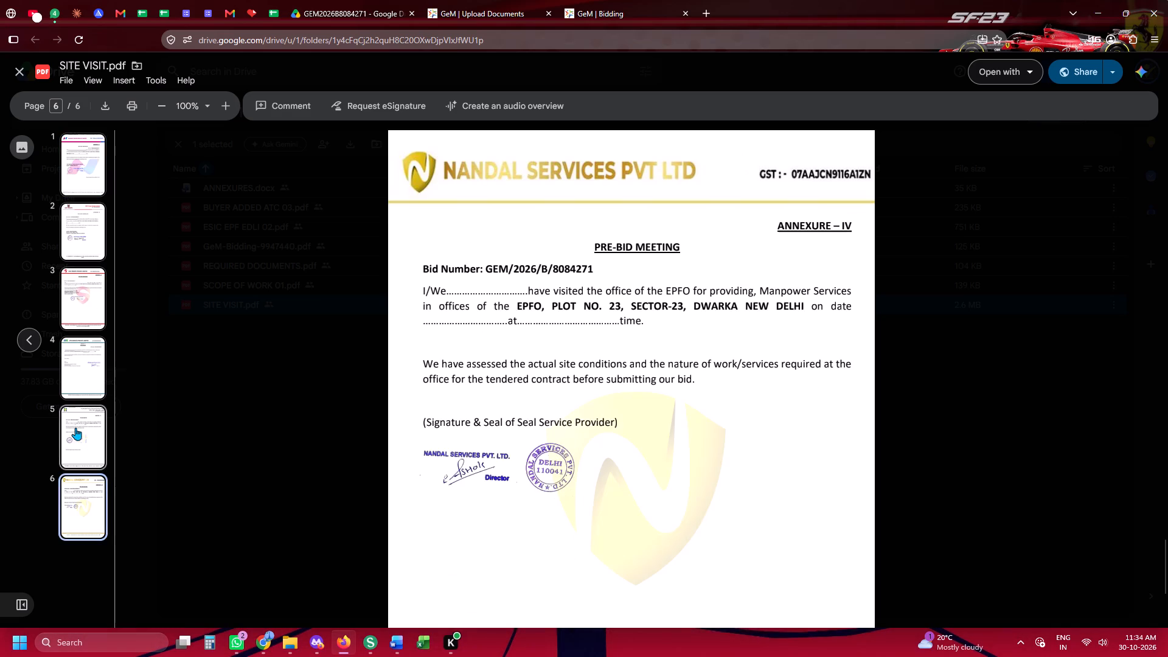
click(75, 428)
click(80, 461)
click(80, 466)
click(80, 474)
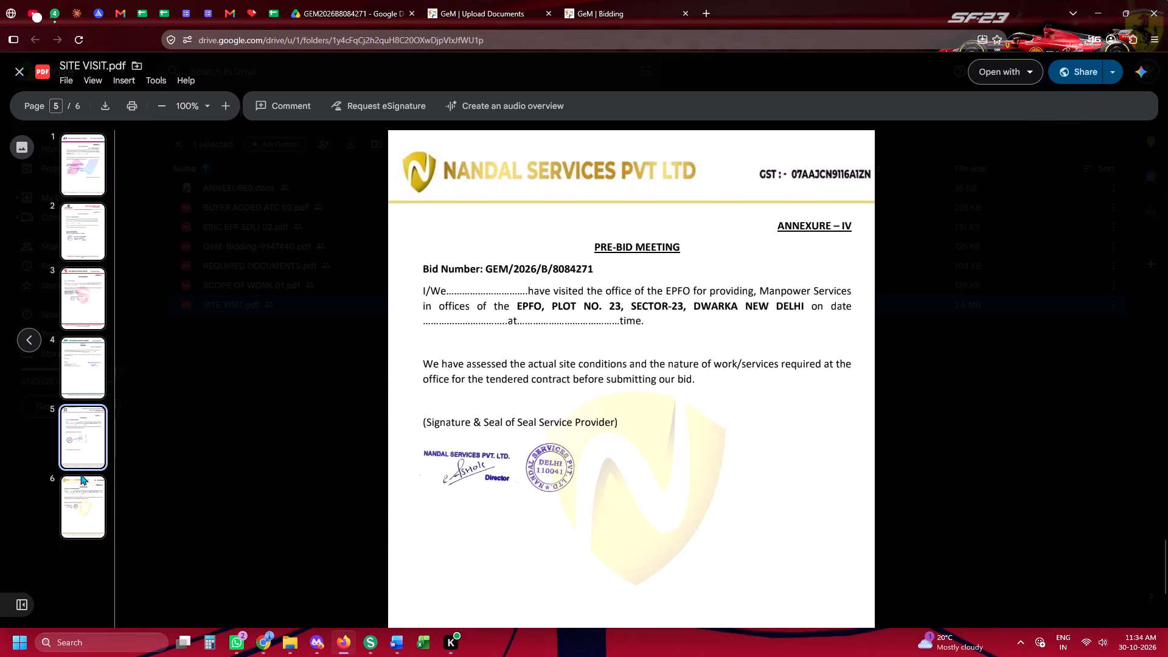
click(80, 495)
click(83, 435)
click(80, 363)
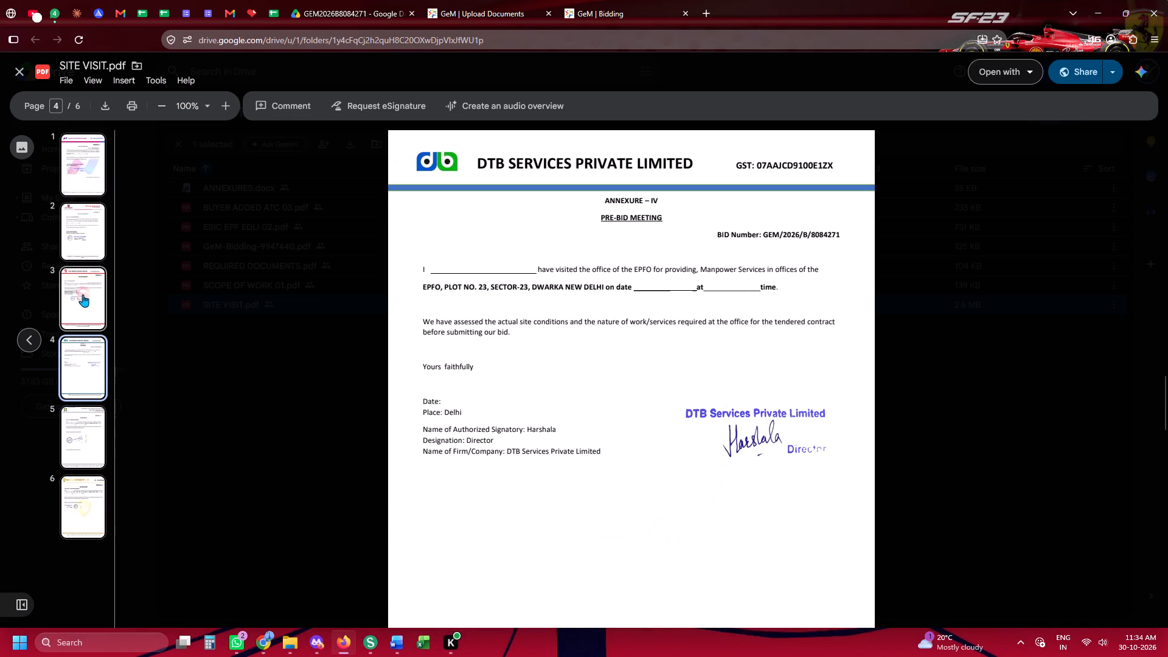
click(83, 291)
click(89, 223)
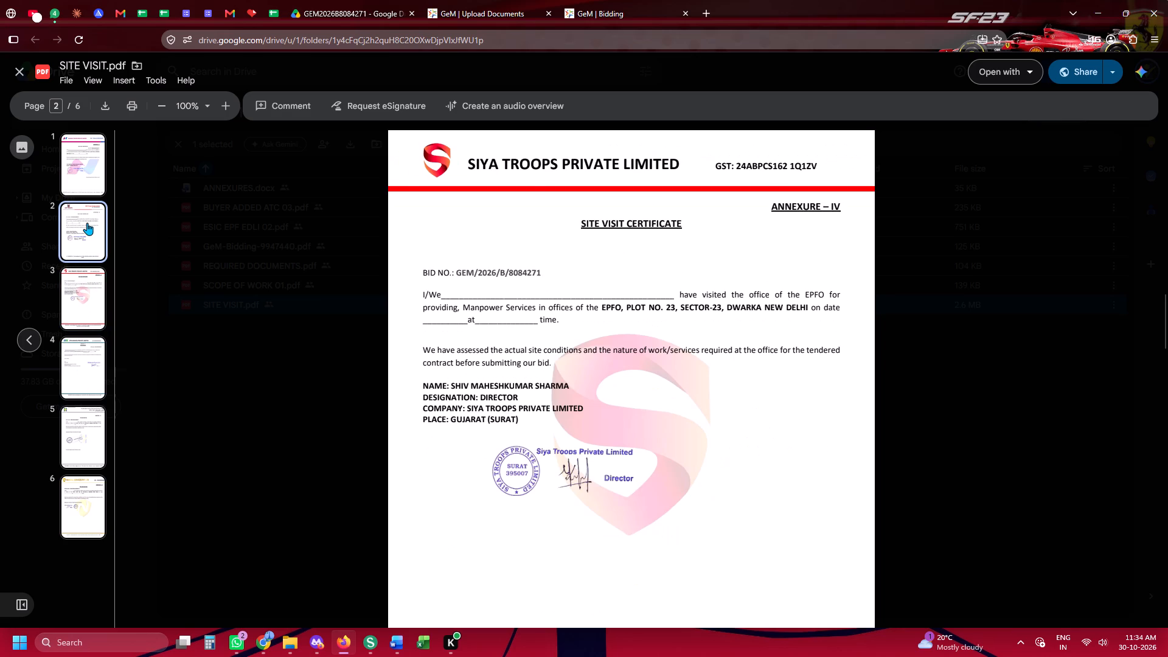
click(87, 197)
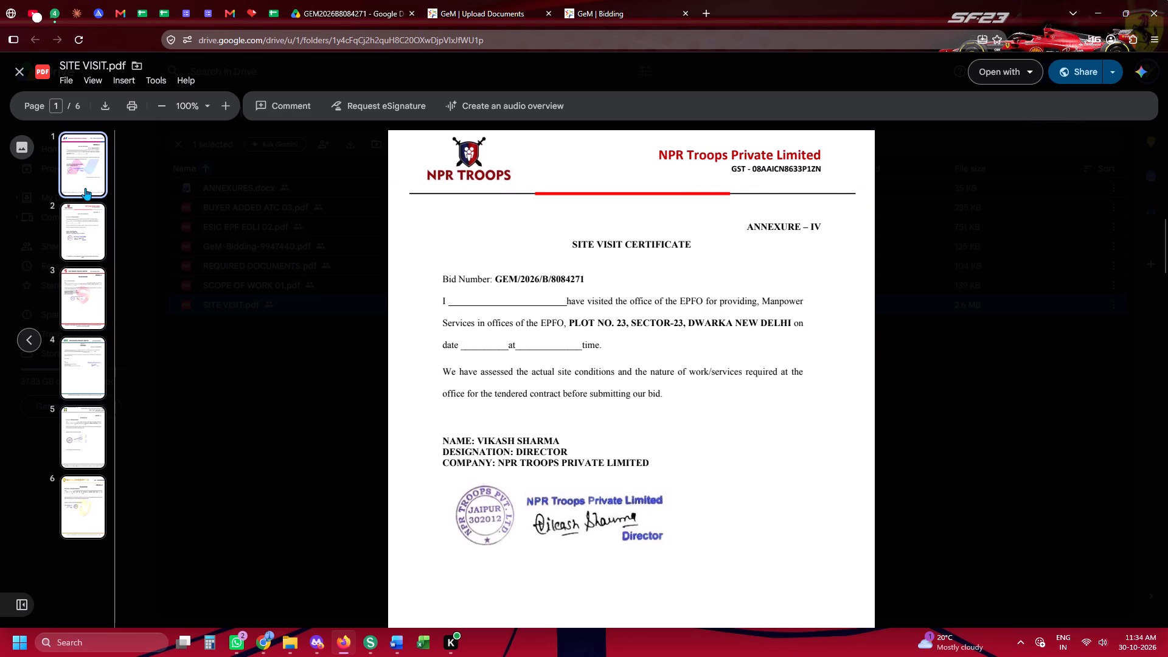
click(339, 0)
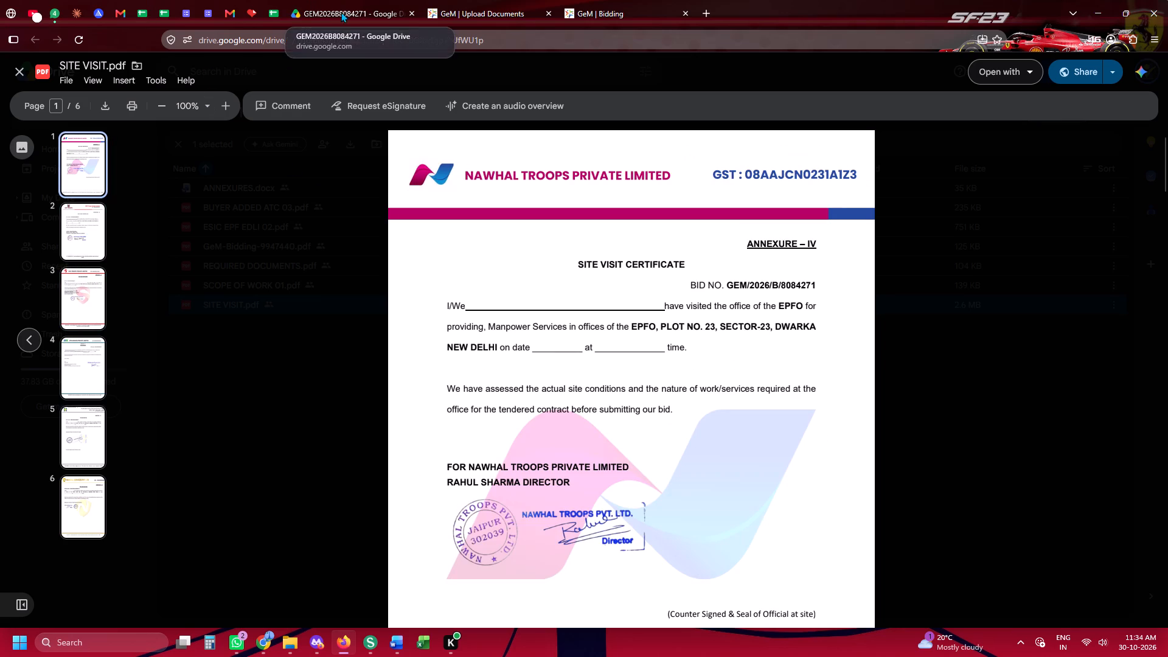
click(22, 72)
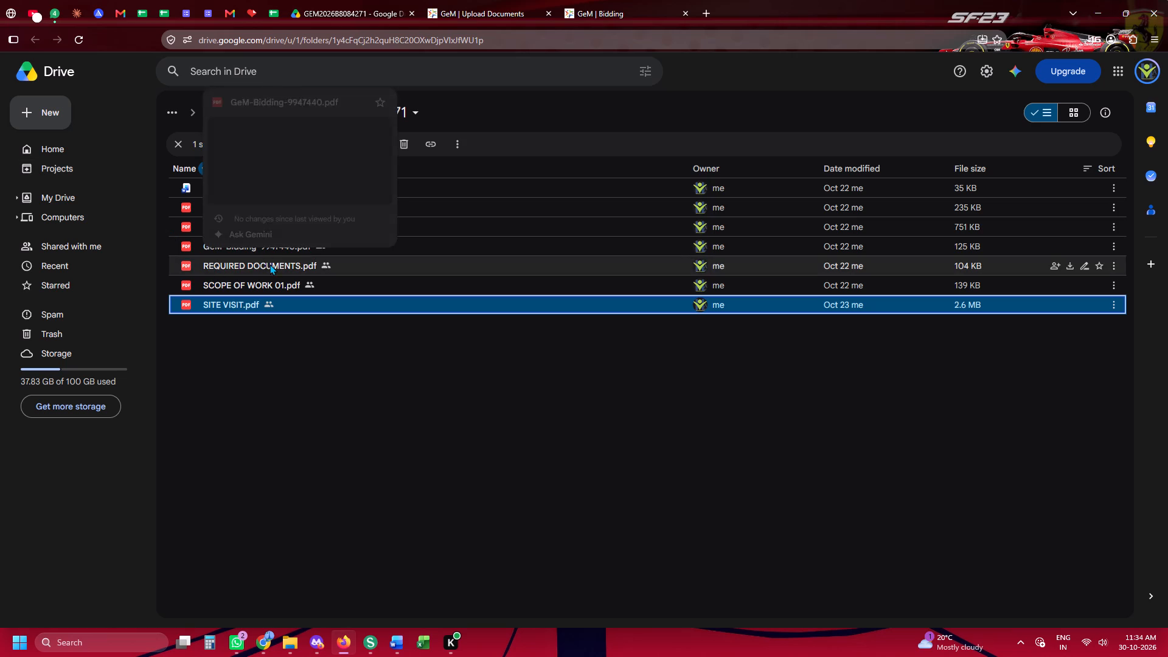
Examine both pages of REQUIRED DOCUMENTS.pdf in the GEM2026B8084271 folder for the site-visit and annexure requirements, and close the preview.
triple_click(226, 258)
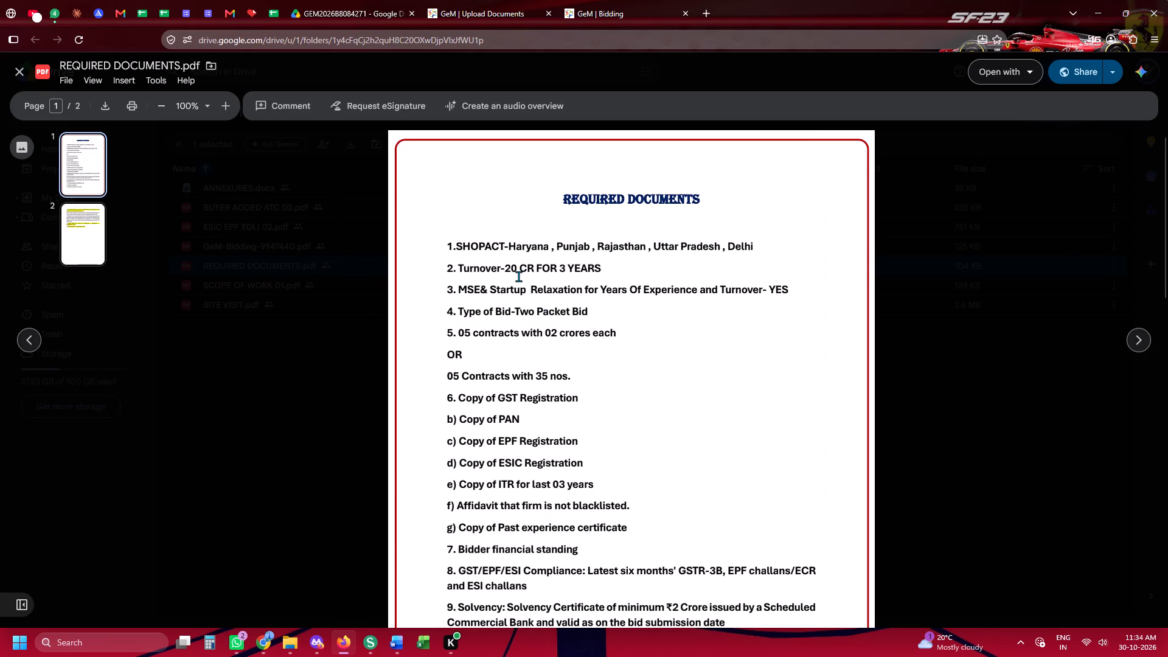
click(518, 276)
scroll(492, 262, down, 6)
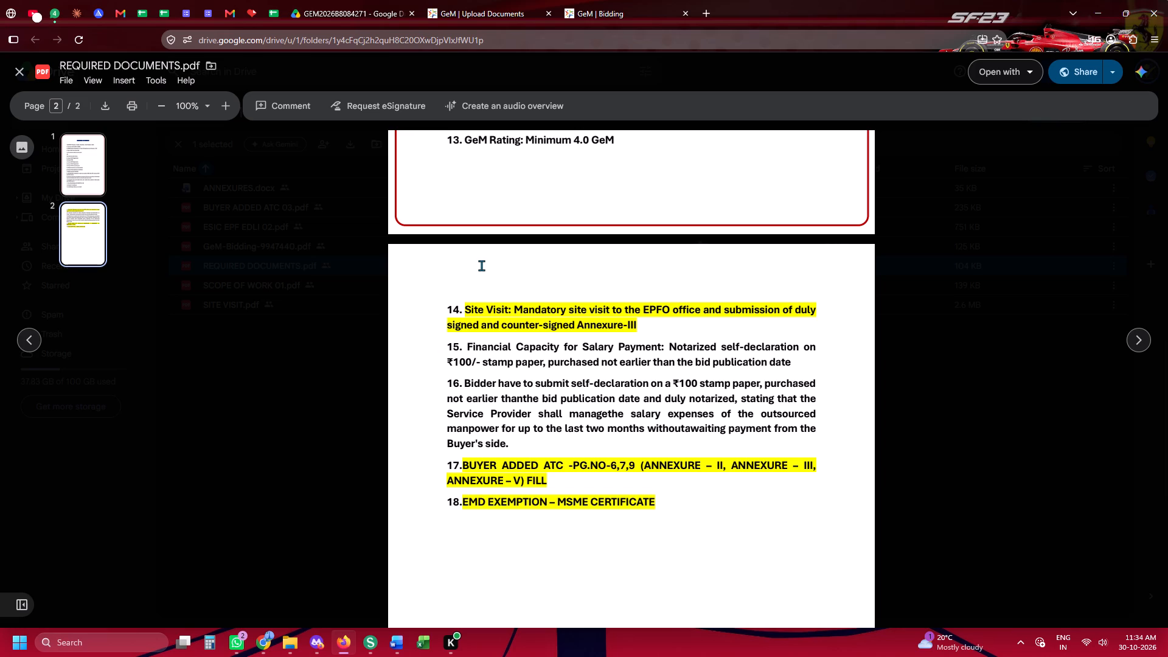
click(332, 0)
click(19, 64)
Open ANNEXURES.docx from the GEM2026B8084271 folder and examine its declaration formats through to the last page.
click(260, 179)
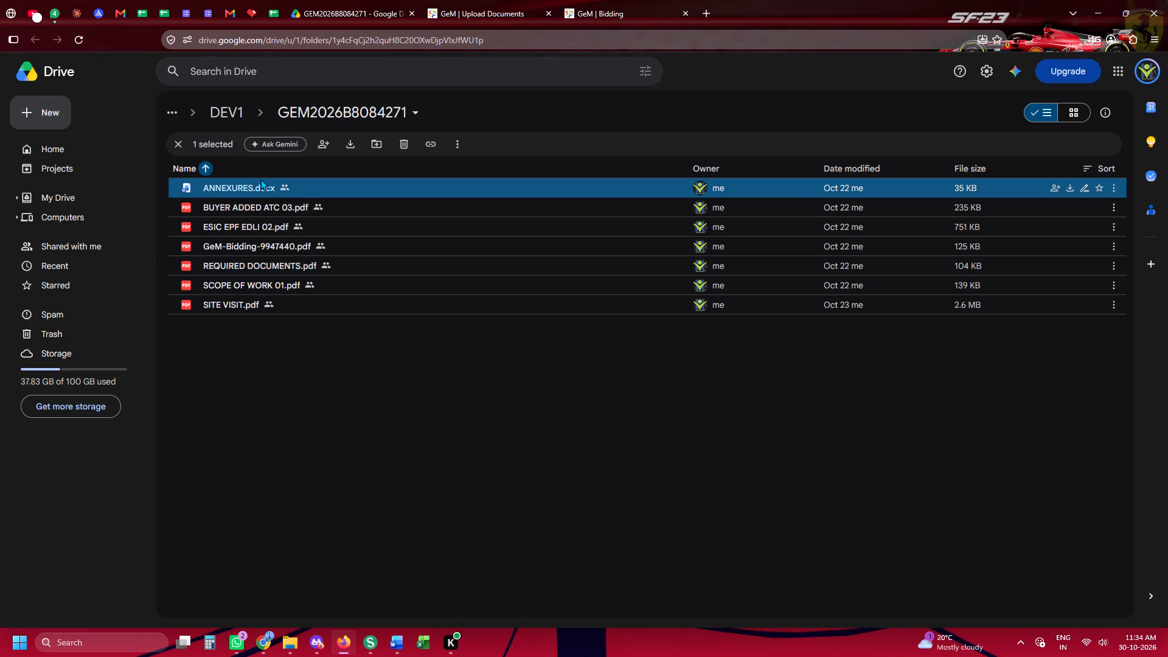
double_click(262, 184)
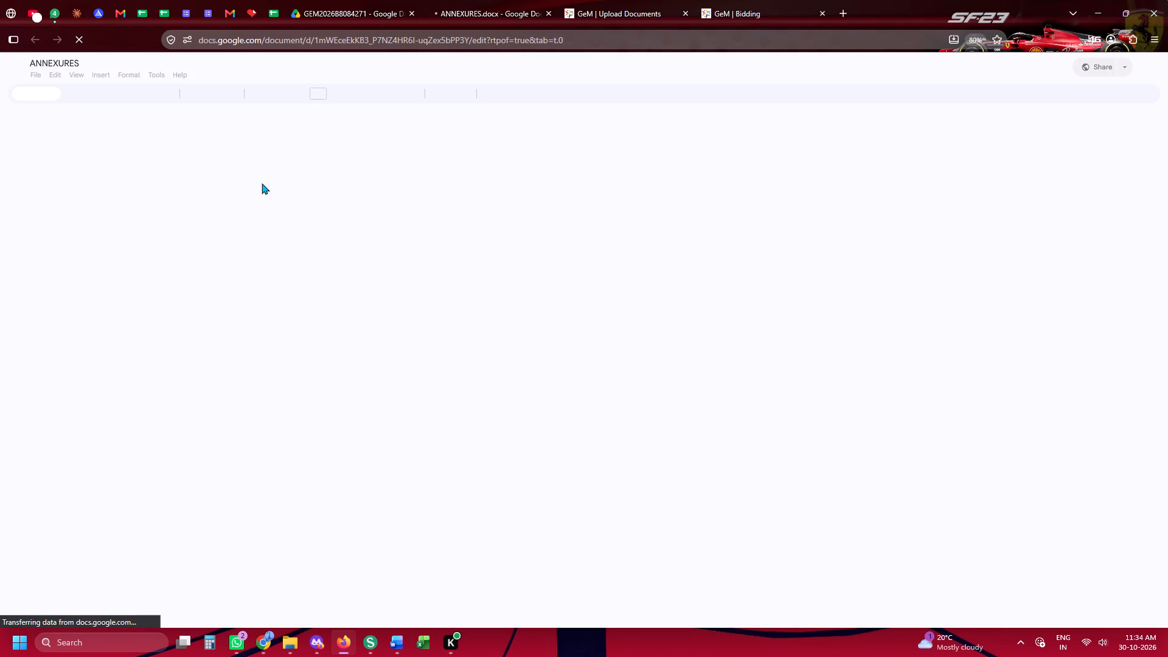
scroll(610, 302, down, 6)
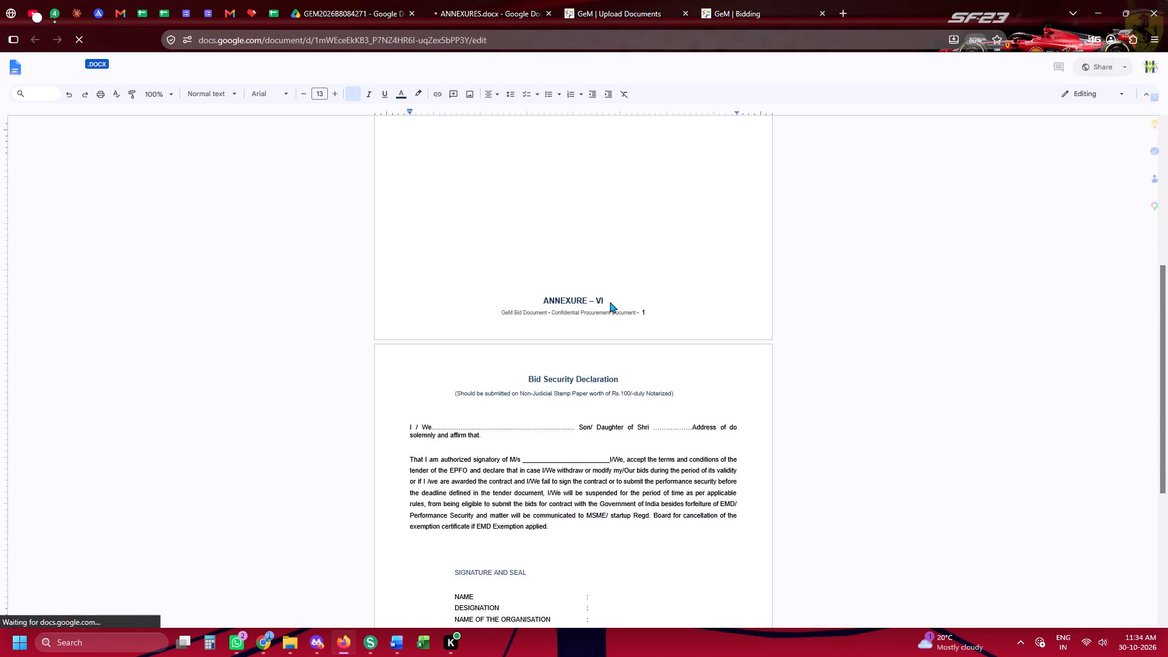
scroll(610, 302, down, 9)
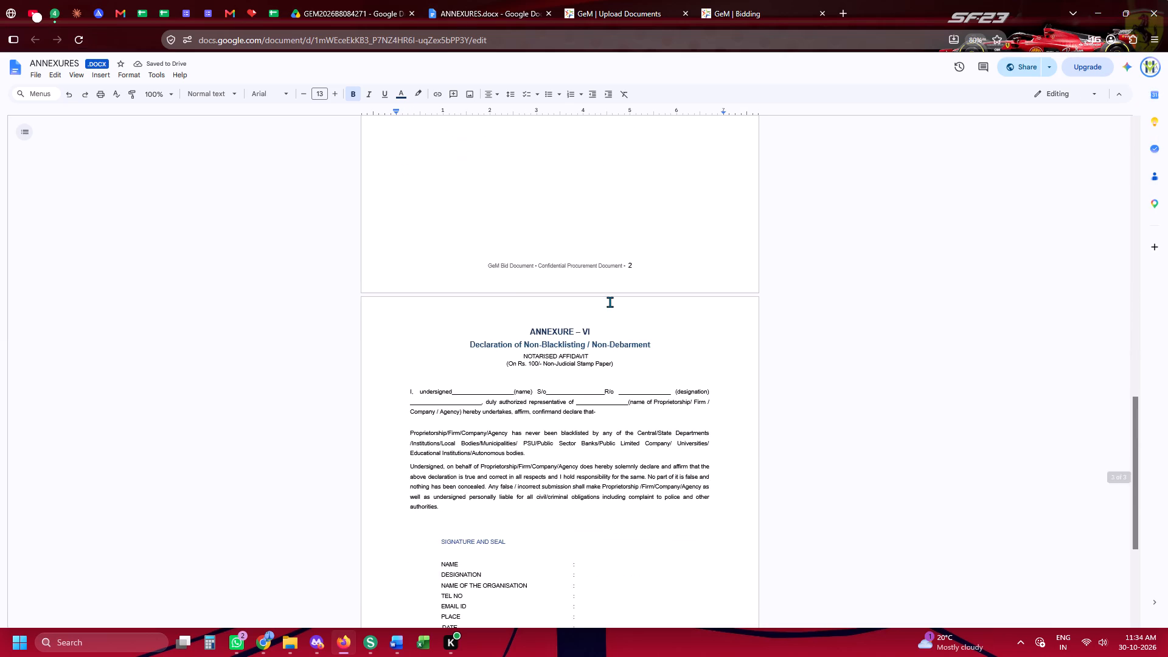
scroll(610, 302, down, 8)
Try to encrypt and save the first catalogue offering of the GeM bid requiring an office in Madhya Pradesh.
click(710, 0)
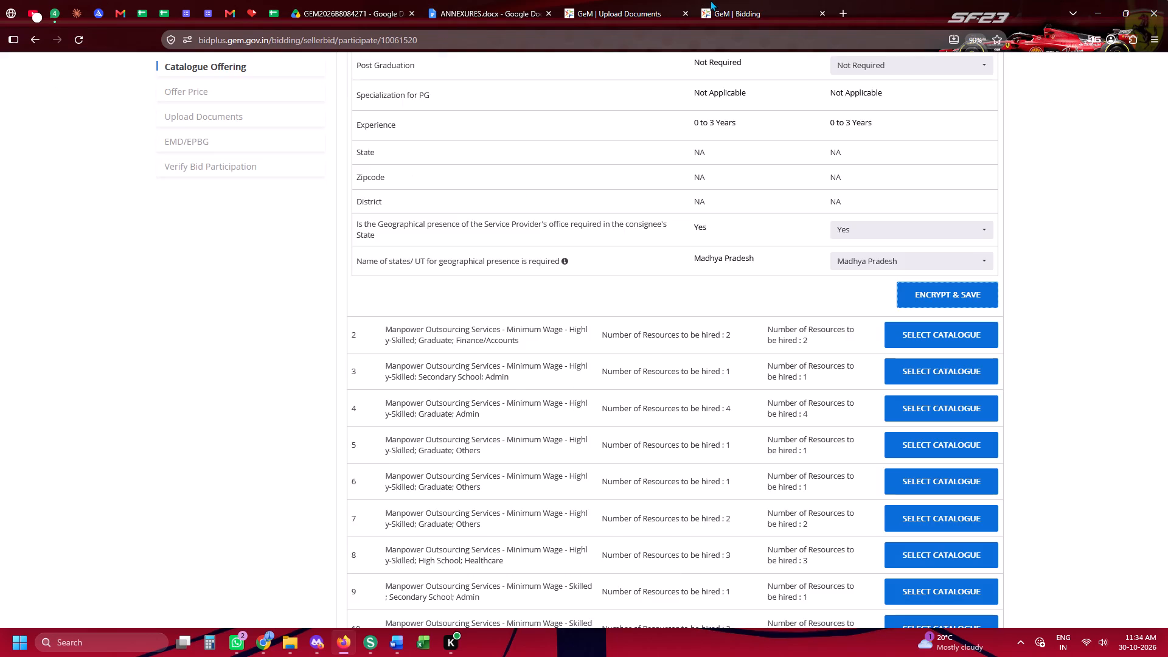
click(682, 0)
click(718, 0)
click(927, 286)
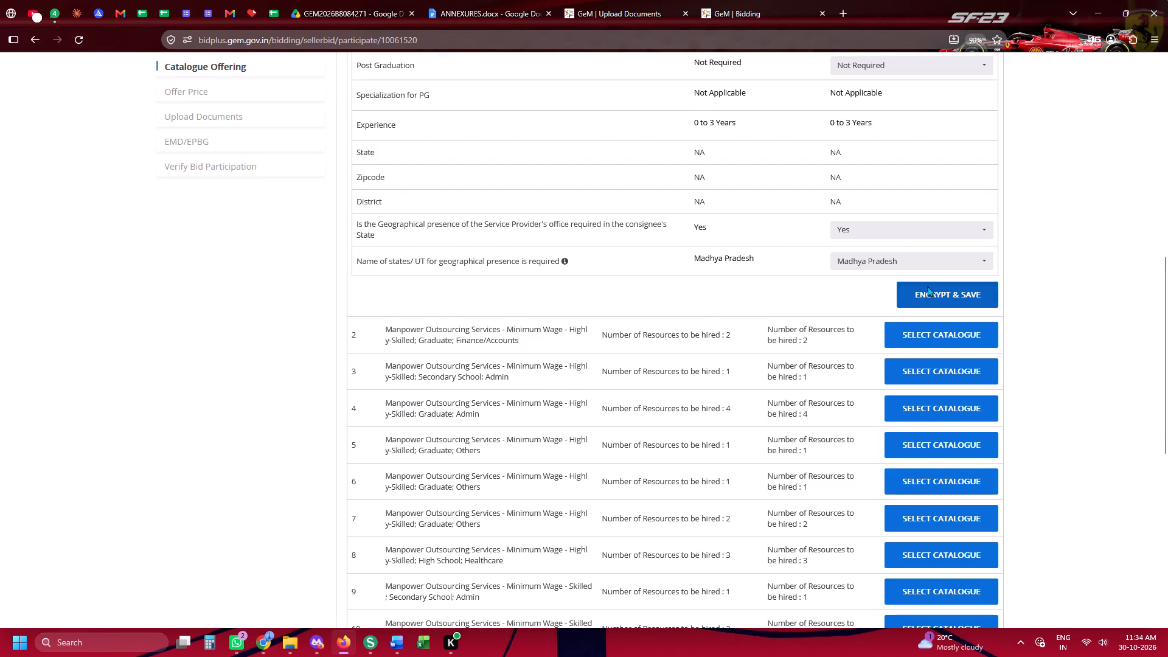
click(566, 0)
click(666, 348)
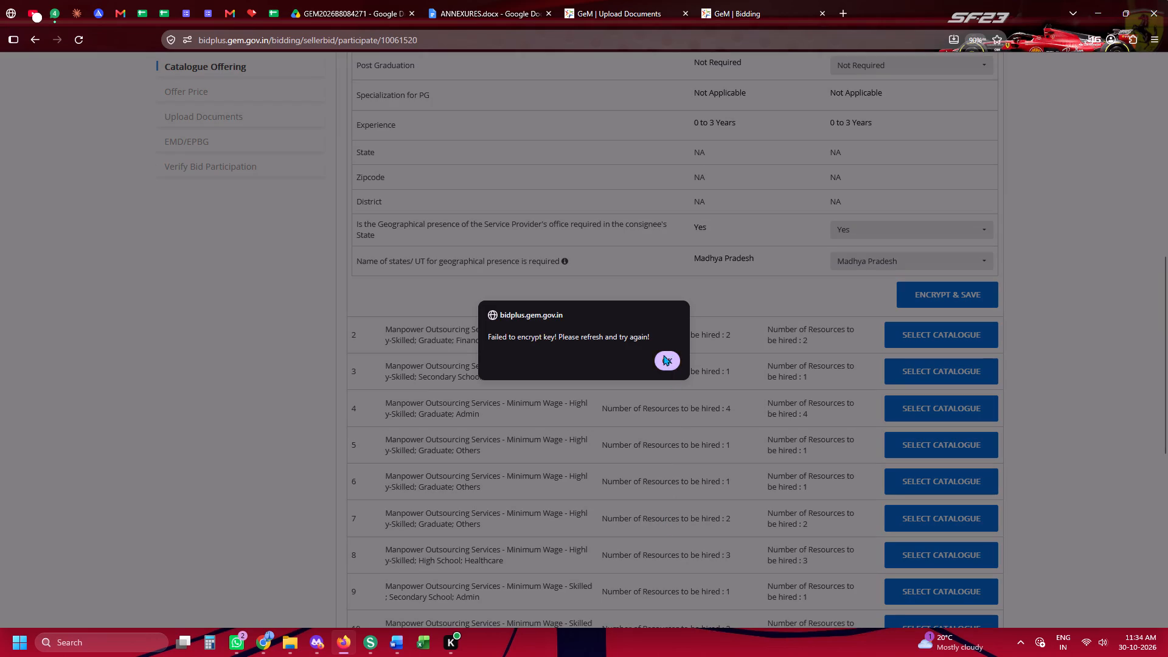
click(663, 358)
Close the ANNEXURES.docx and GEM2026B8084271 Drive folder tabs and return to the Daily Tender Sheet.
click(437, 0)
click(408, 14)
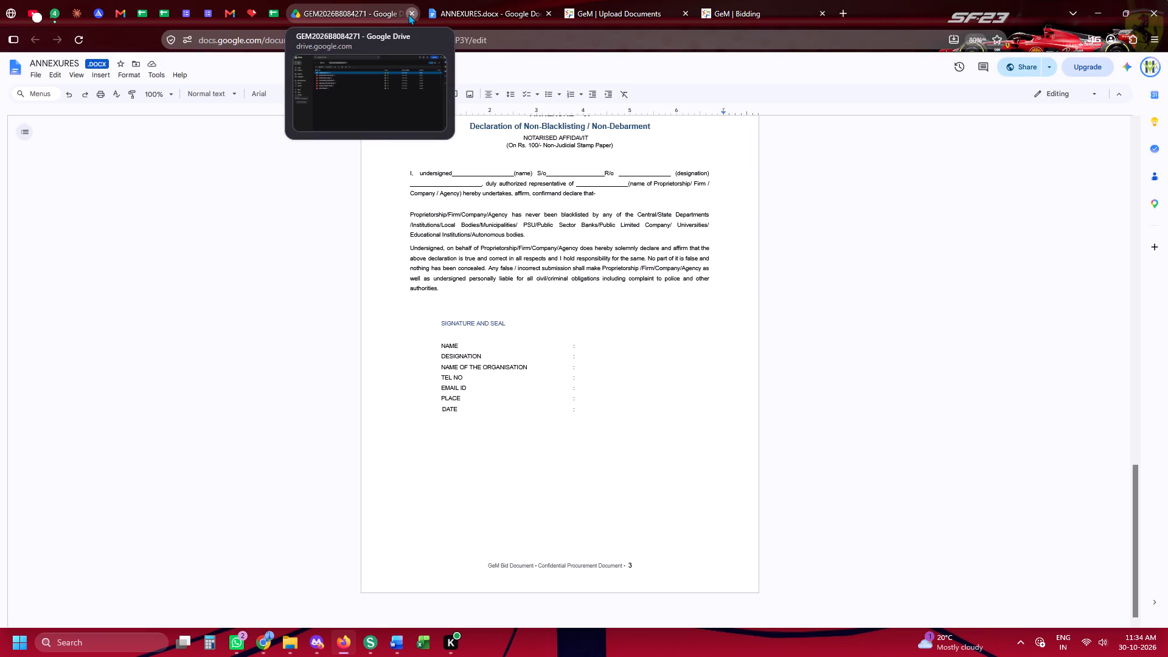
click(408, 14)
click(266, 21)
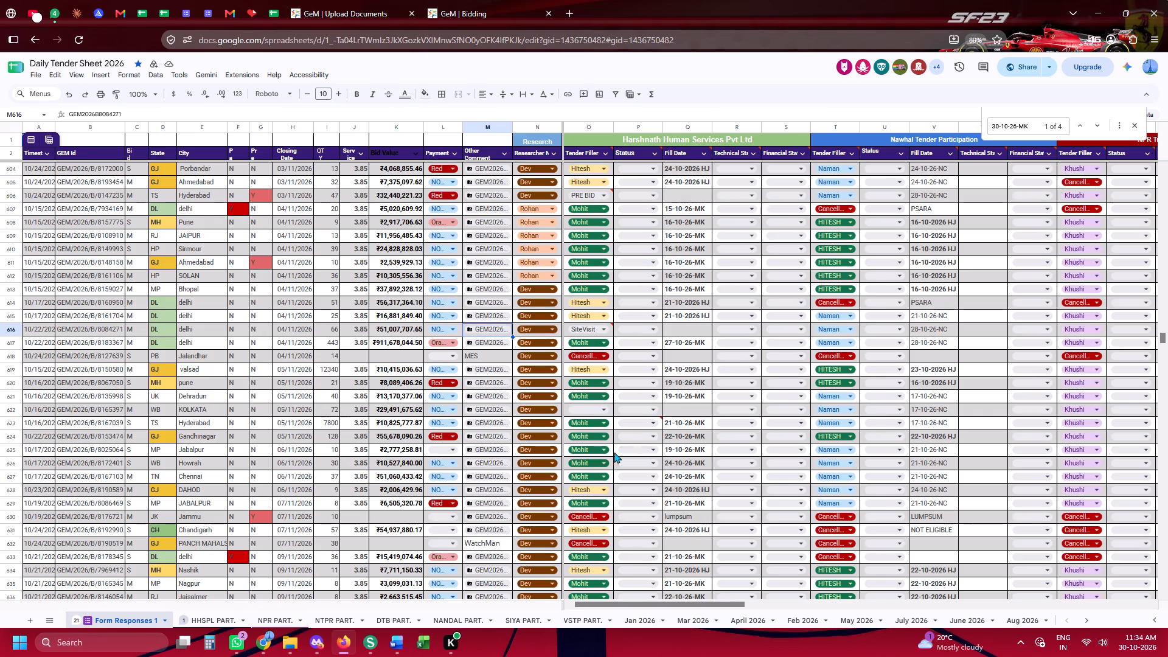
Find the unassigned Delhi tender GEM/2026/B/8204928 in row 759 of the sheet and open its linked Drive folder.
scroll(685, 372, up, 11)
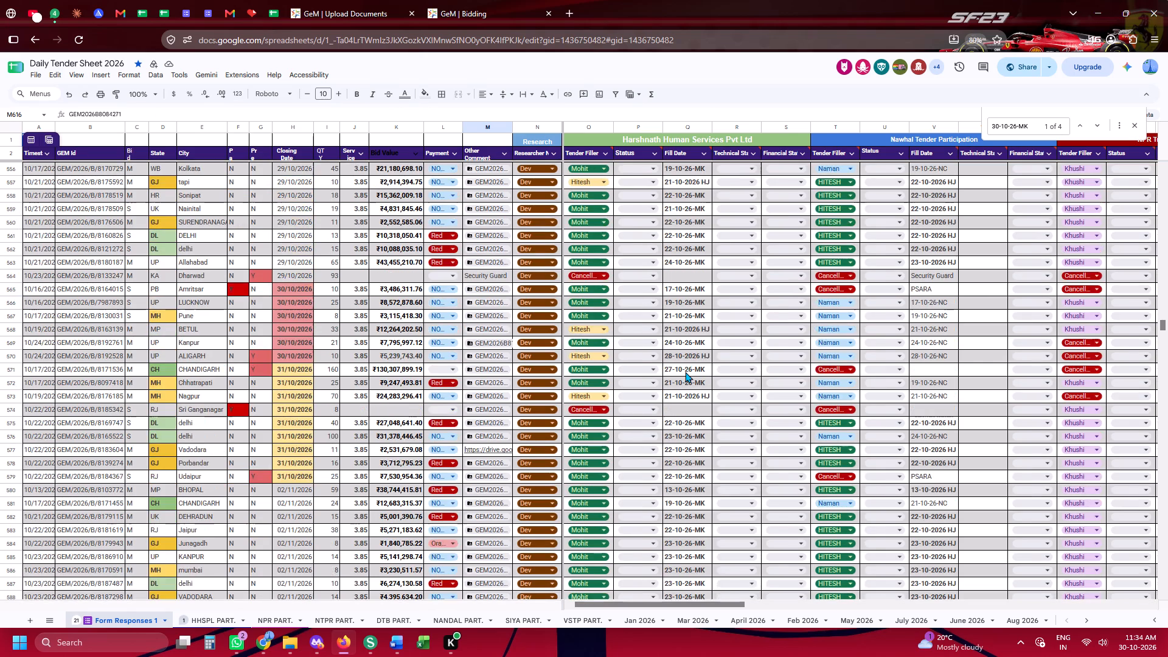
scroll(685, 372, down, 19)
scroll(685, 372, down, 12)
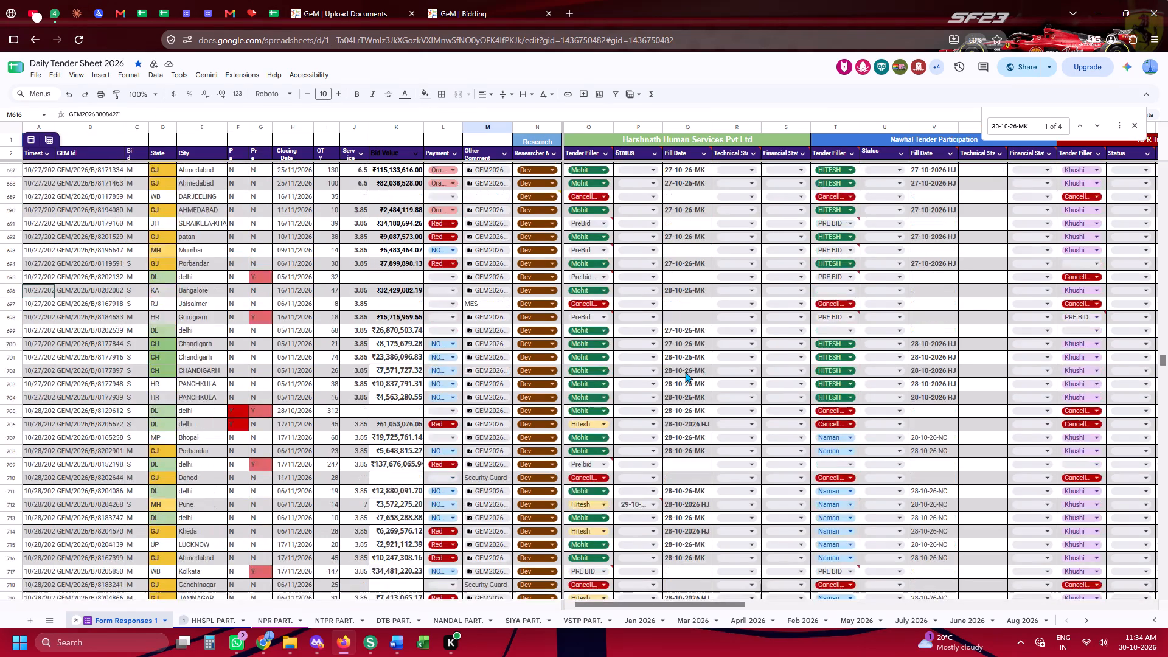
scroll(685, 372, down, 10)
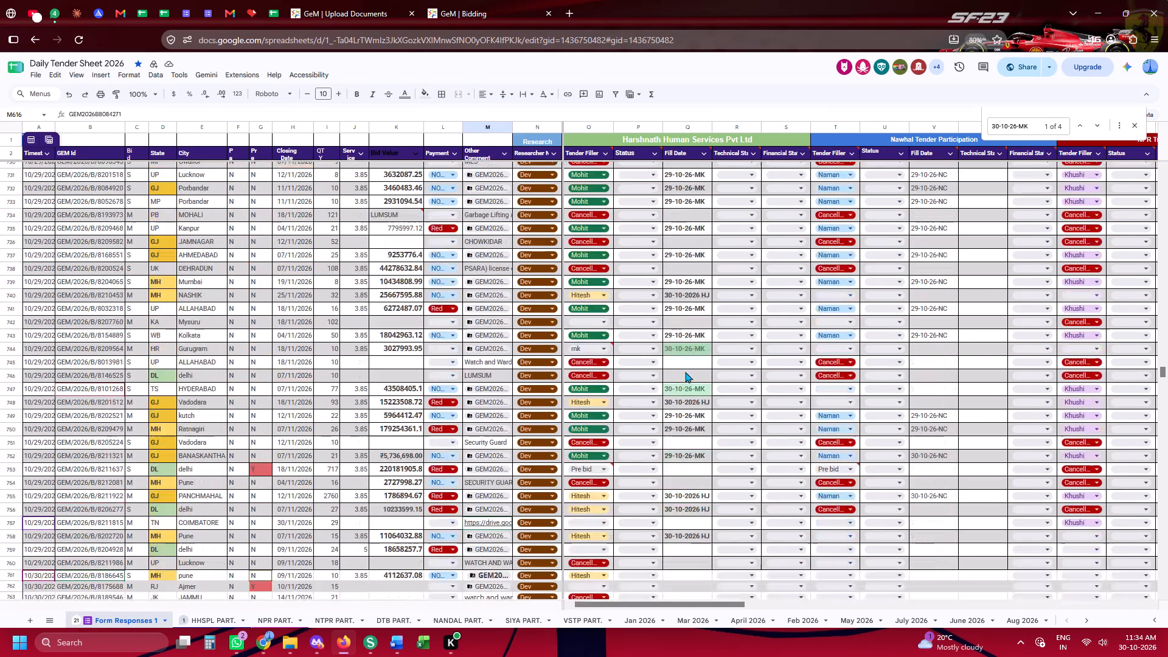
scroll(685, 372, down, 2)
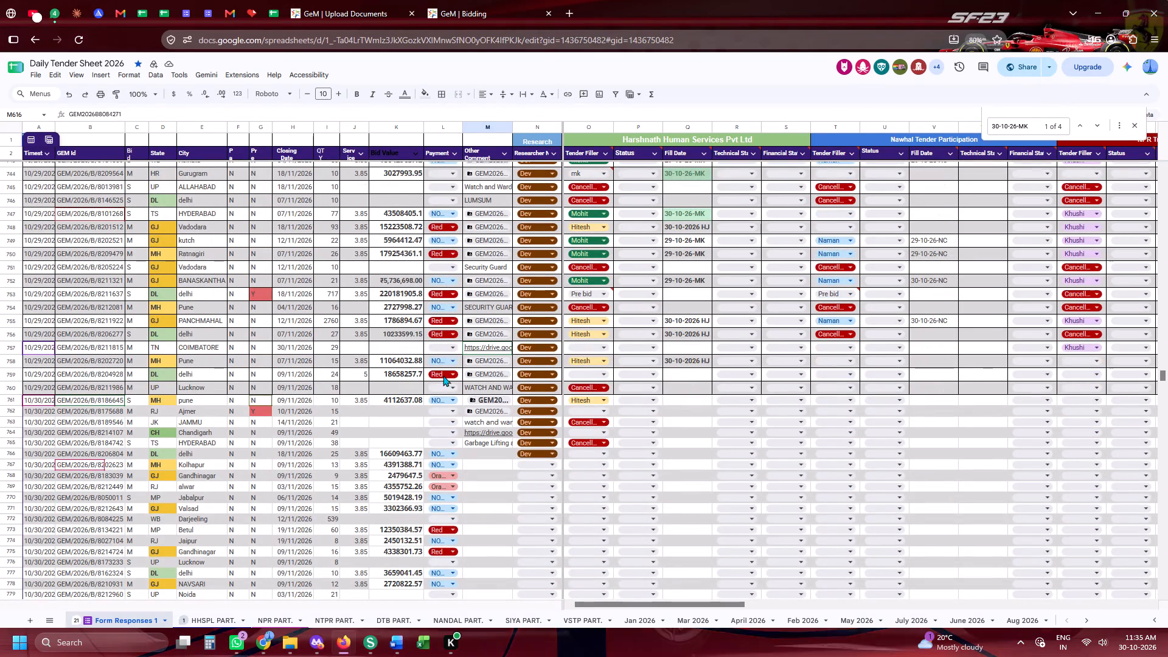
click(486, 374)
click(522, 389)
click(522, 401)
click(524, 421)
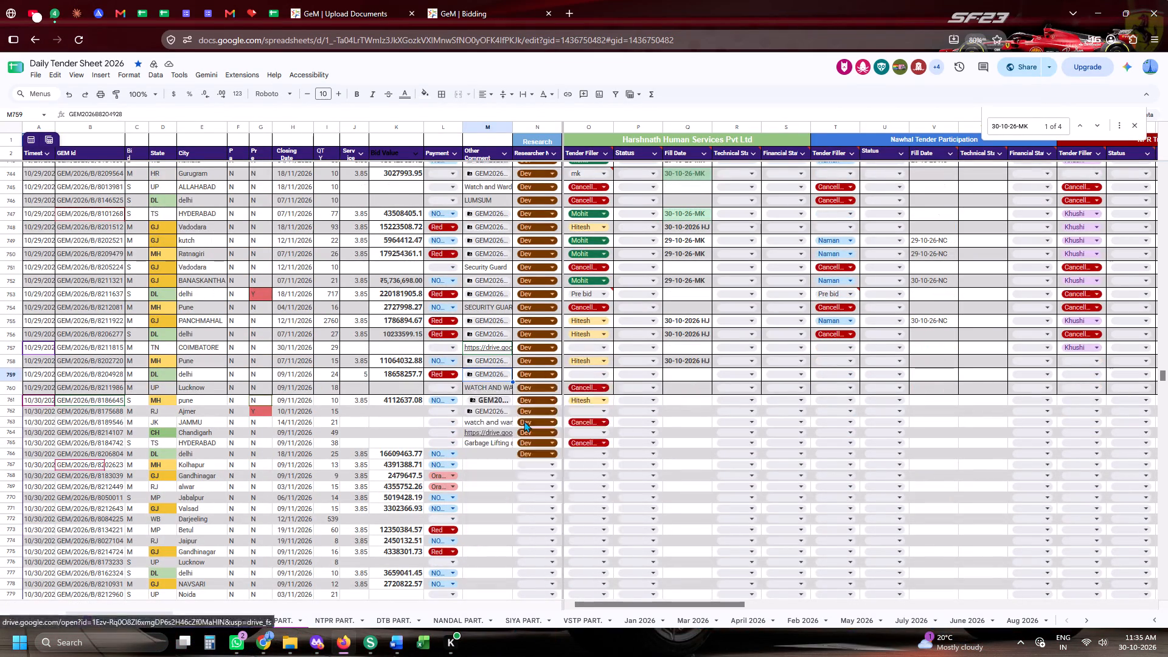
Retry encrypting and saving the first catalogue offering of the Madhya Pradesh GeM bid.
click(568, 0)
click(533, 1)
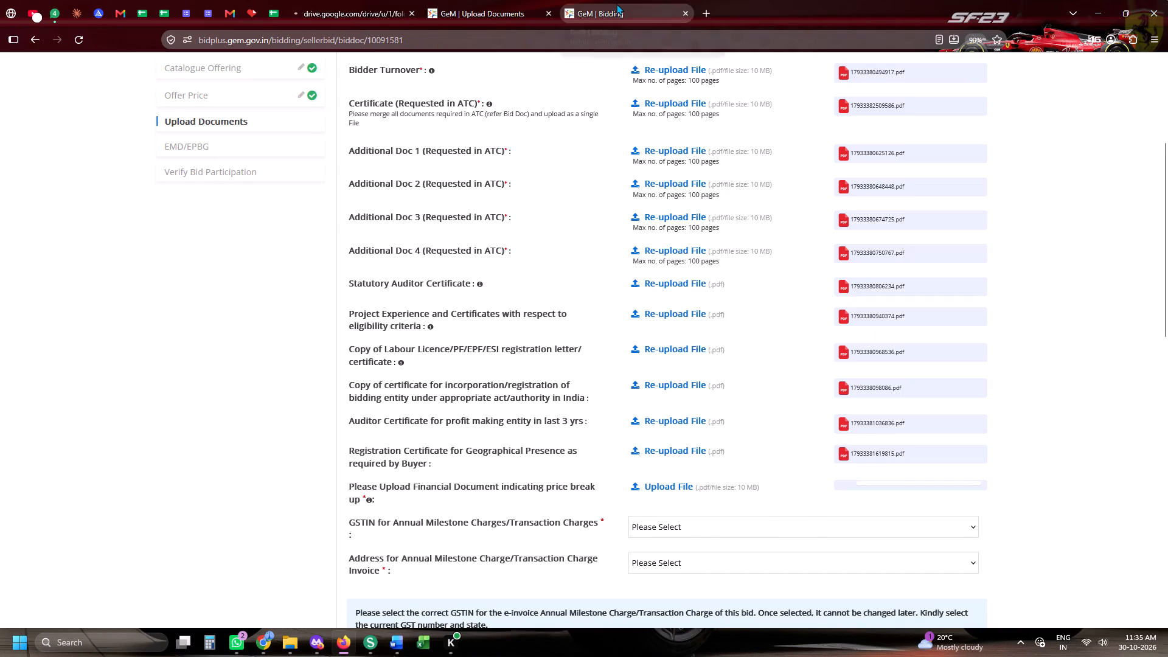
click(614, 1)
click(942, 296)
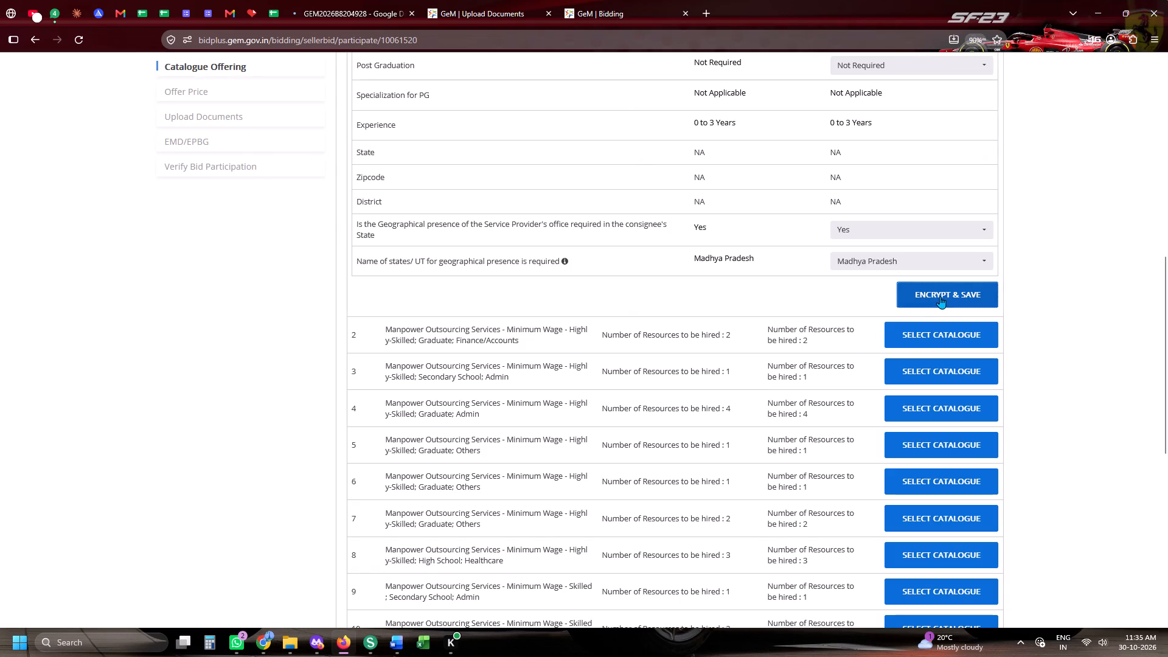
Check the files in the GEM2026B8204928 folder and enter Site Visit as Harshnath's Tender Filler in row 759 of the sheet.
click(332, 0)
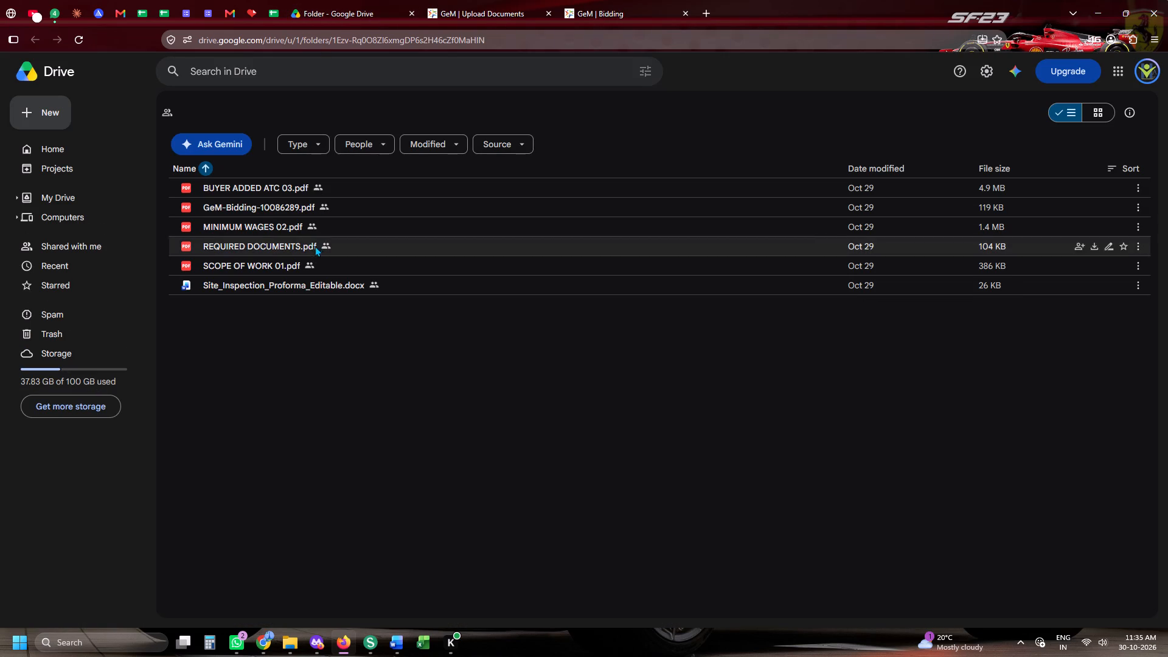
click(269, 8)
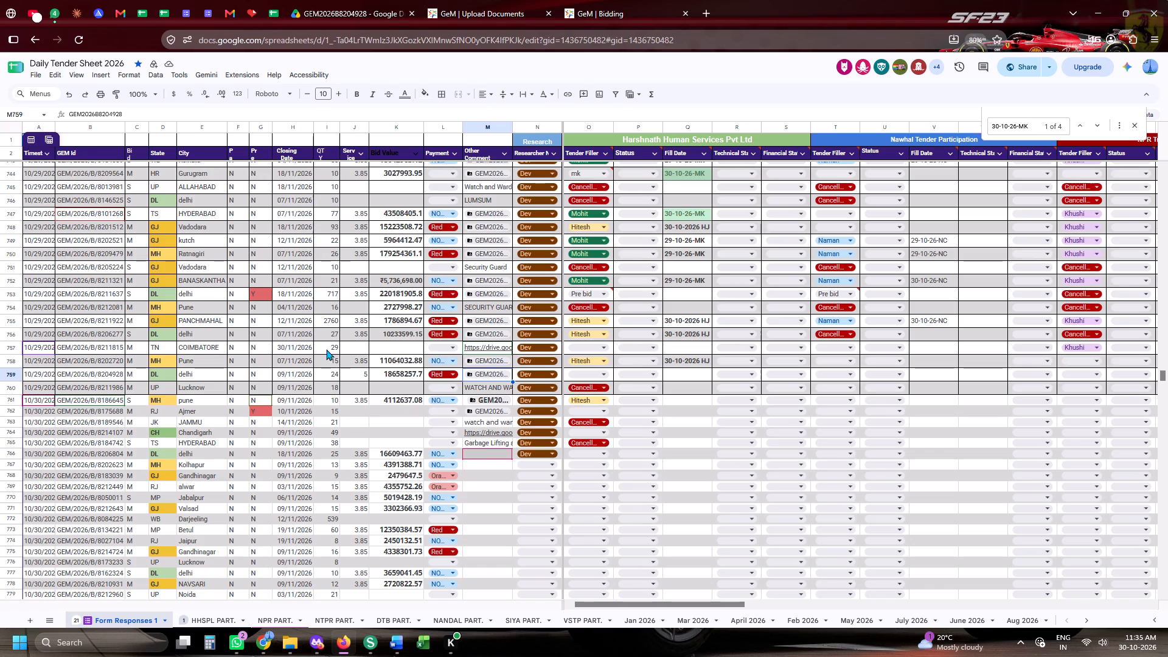
click(0, 371)
click(605, 378)
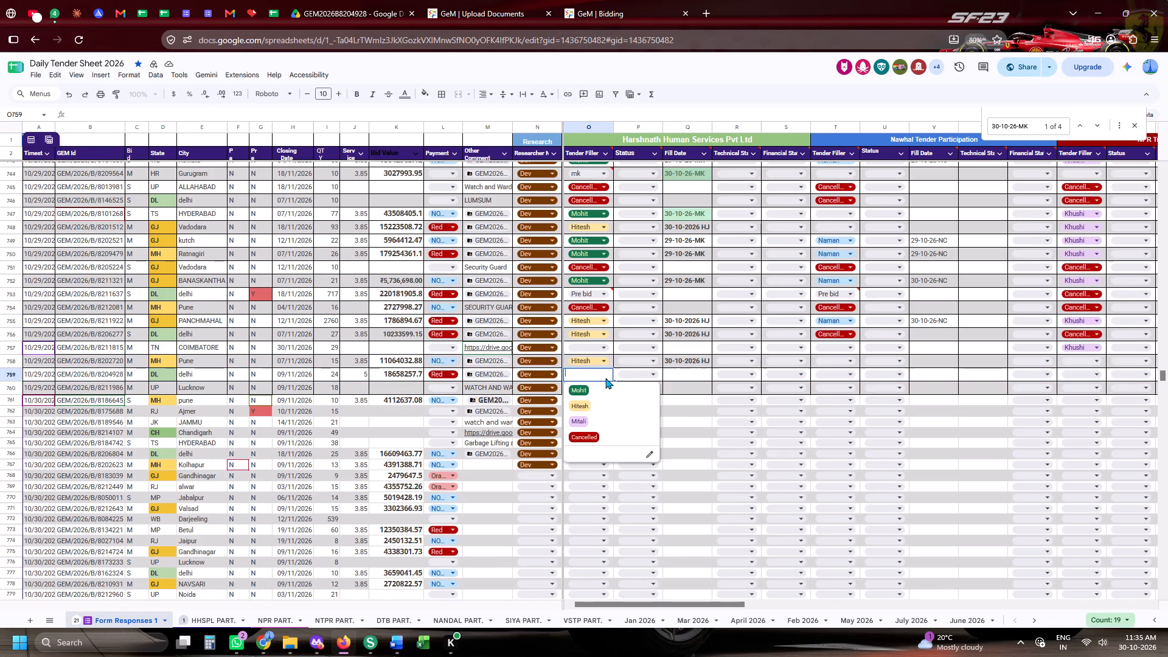
text(Site Visit)
key(Tab)
key(Tab)
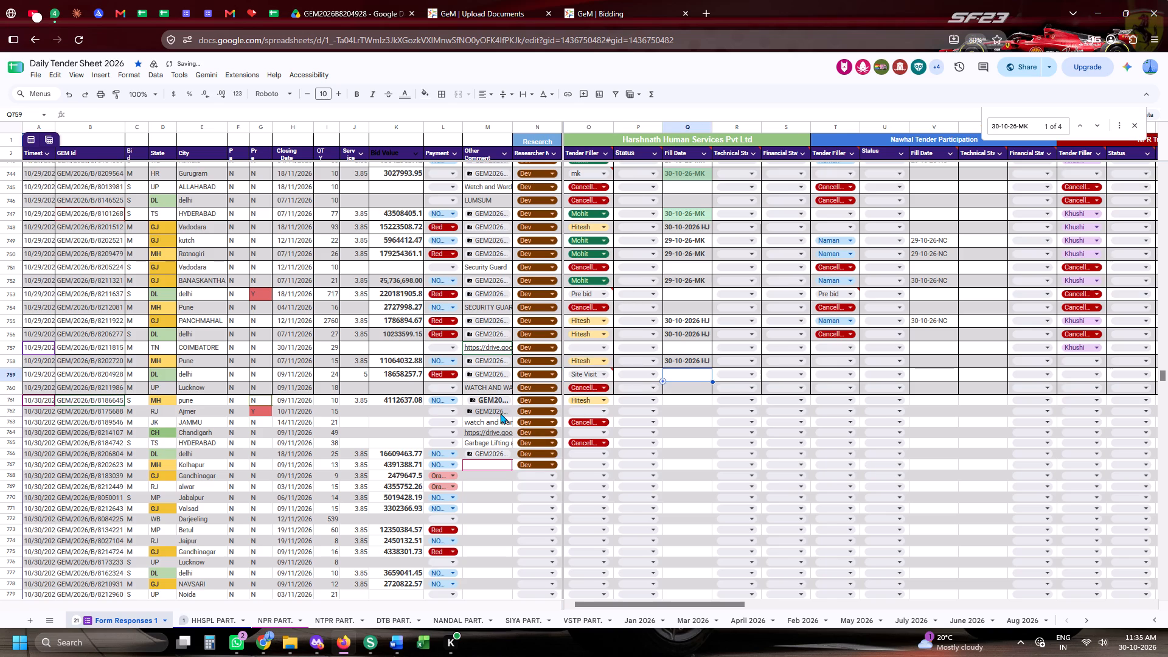
Open the Drive folder of Ajmer tender GEM/2026/B/8175688 from row 762 and examine the licence, EMD and site-visit conditions in REQUIRED DOCUMENTS.pdf.
click(500, 413)
click(509, 434)
click(276, 0)
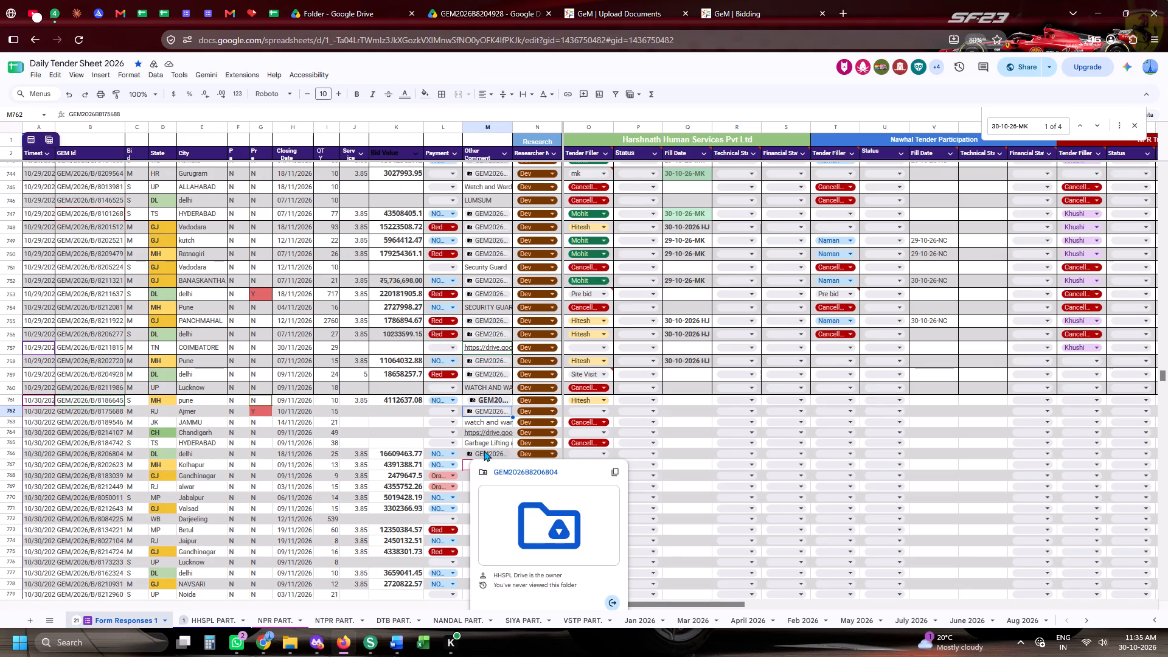
click(299, 0)
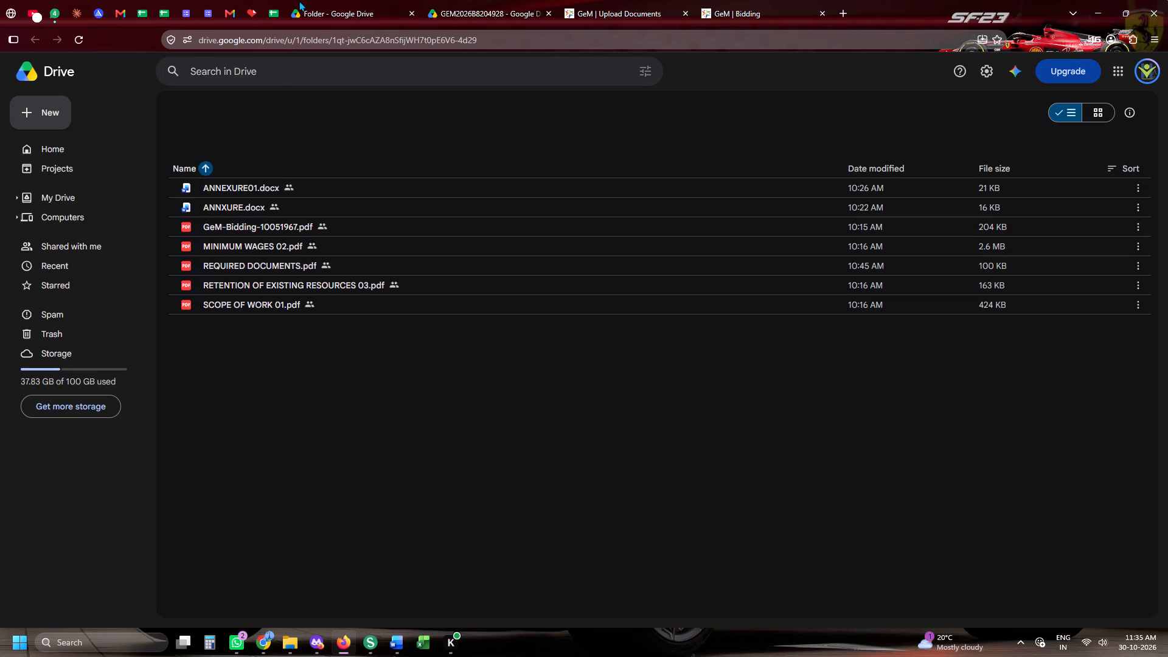
triple_click(249, 270)
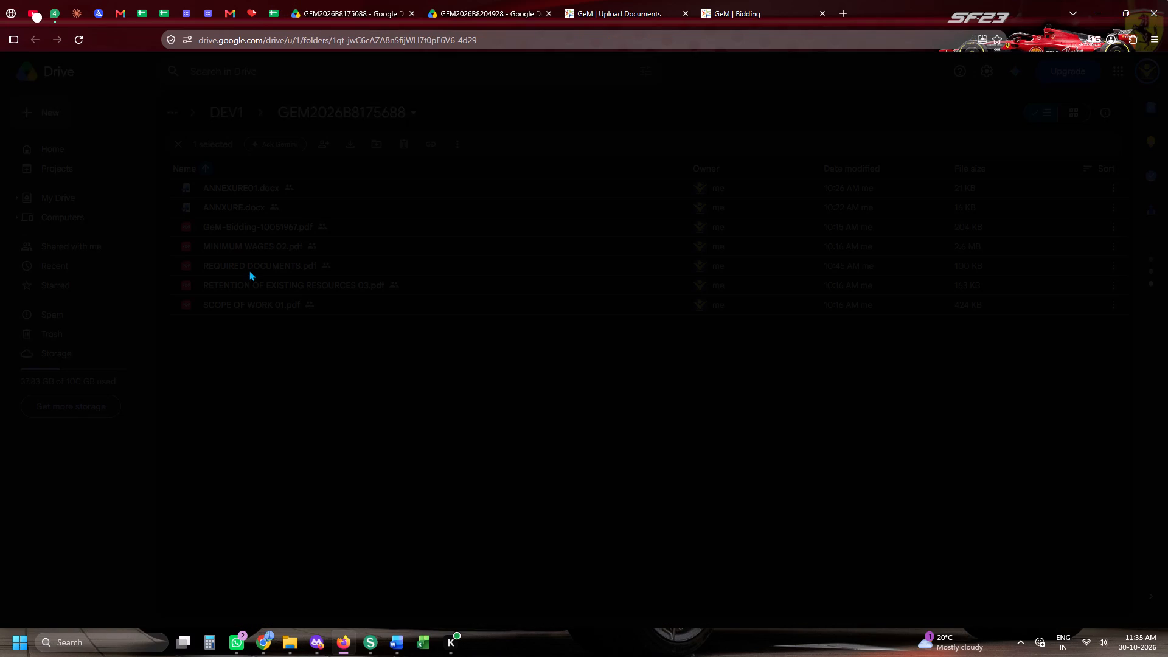
scroll(577, 369, down, 3)
scroll(578, 371, up, 3)
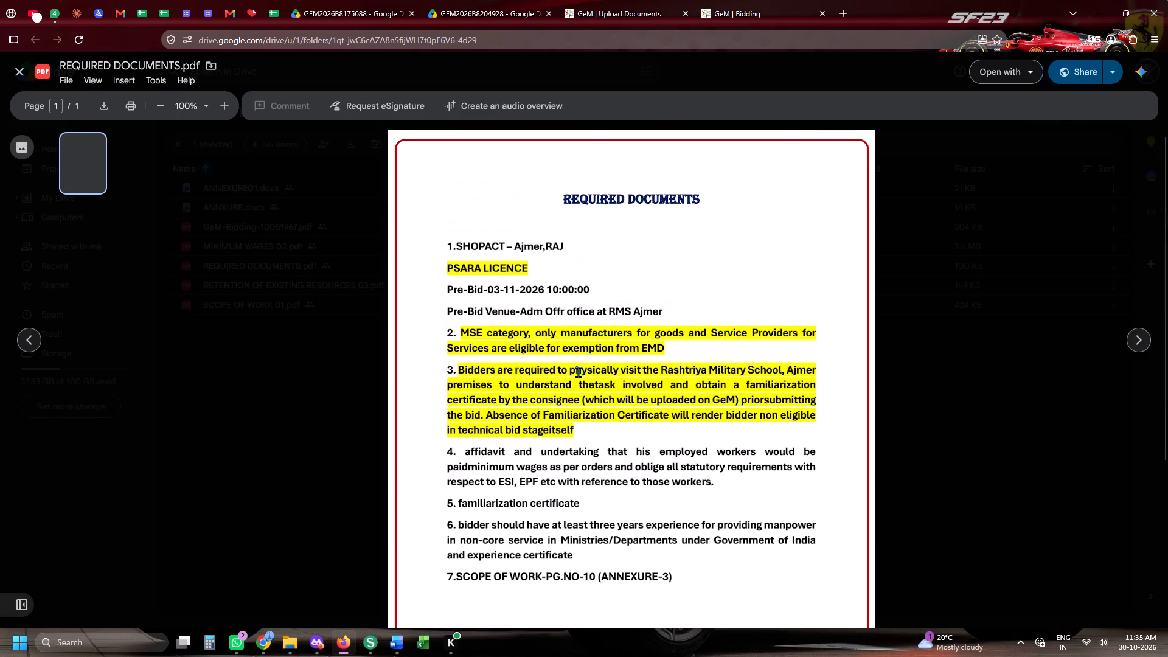
click(578, 372)
drag(457, 268, 555, 274)
drag(510, 325, 713, 335)
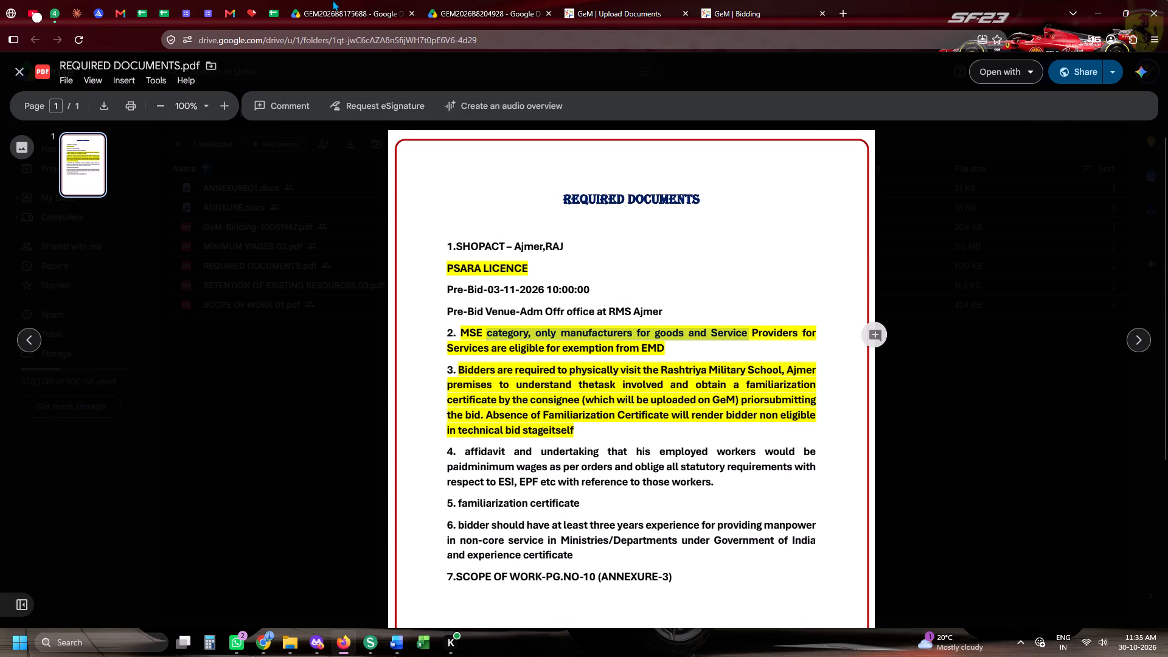
Set Harshnath's Tender Filler for the Ajmer tender GEM/2026/B/8175688 in row 762 of the sheet to Cancelled.
click(277, 0)
click(570, 413)
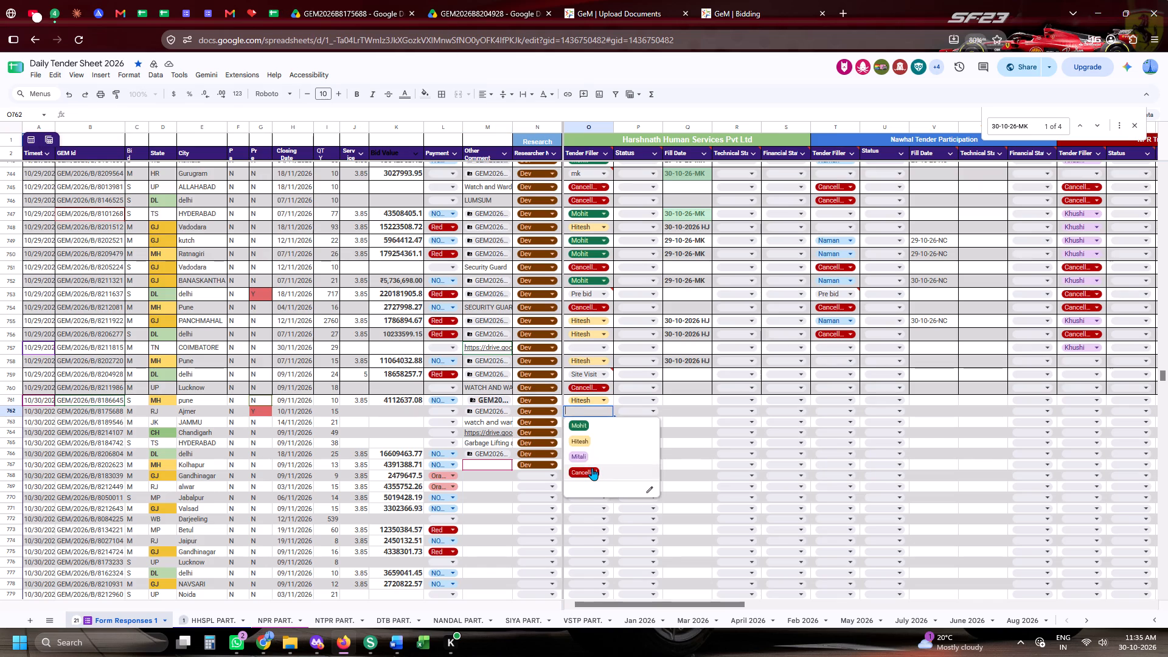
click(592, 468)
click(701, 455)
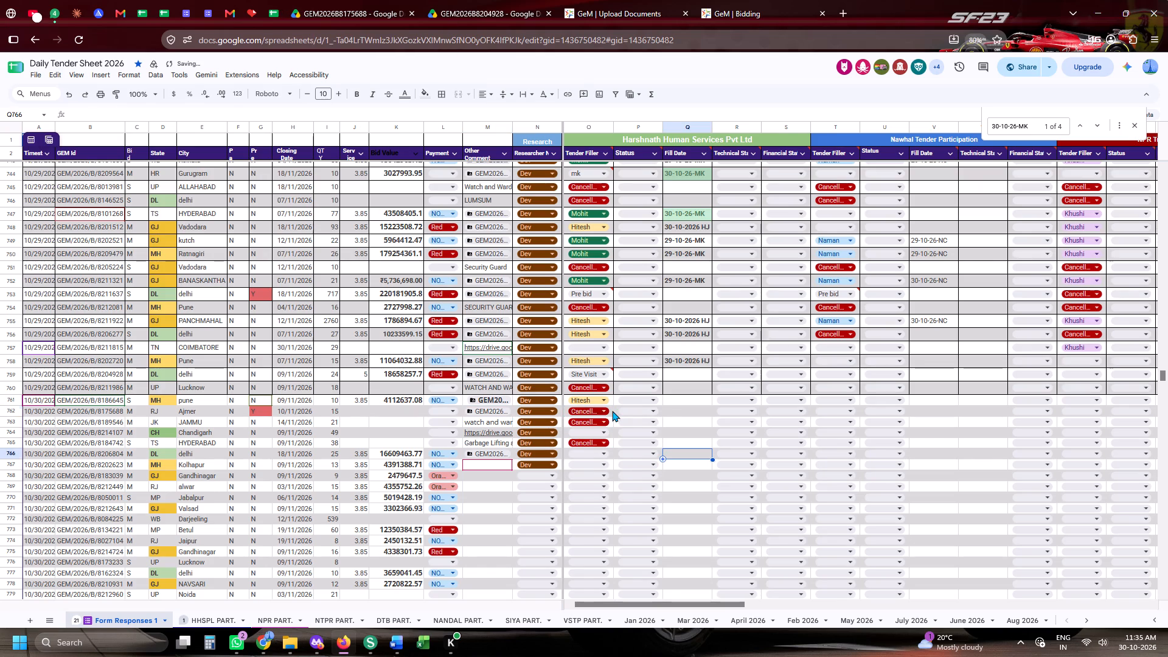
Add the comment "Pasara" to Harshnath's Cancelled Tender Filler cell for the Ajmer tender in row 762.
click(612, 411)
right_click(612, 411)
click(640, 525)
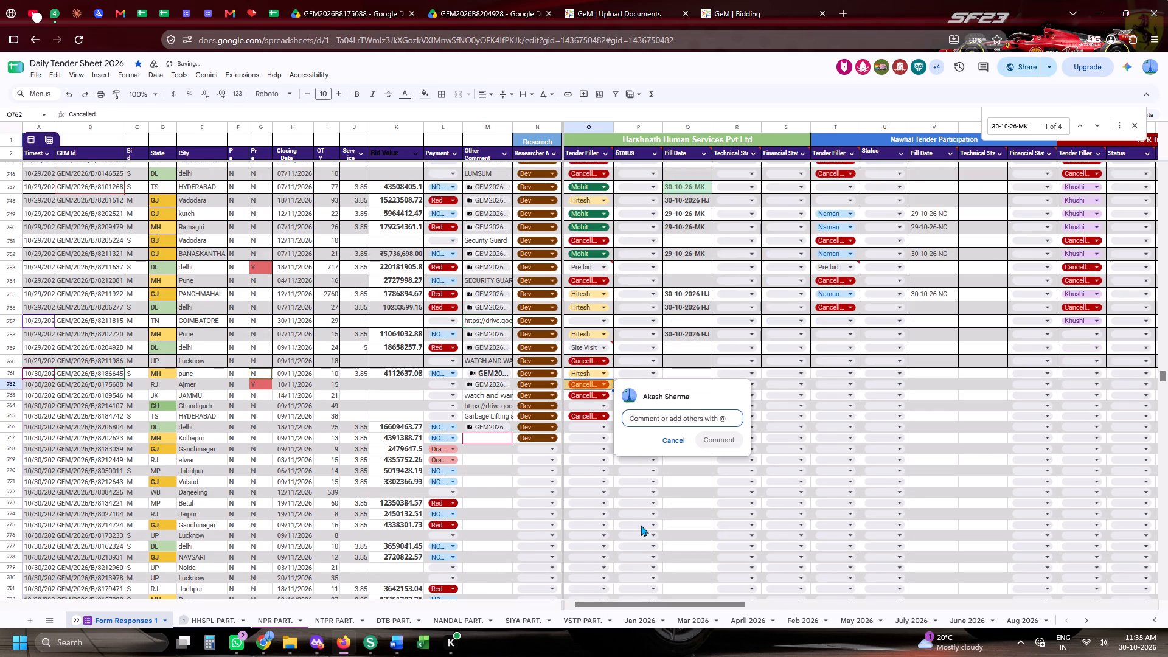
text(Pa)
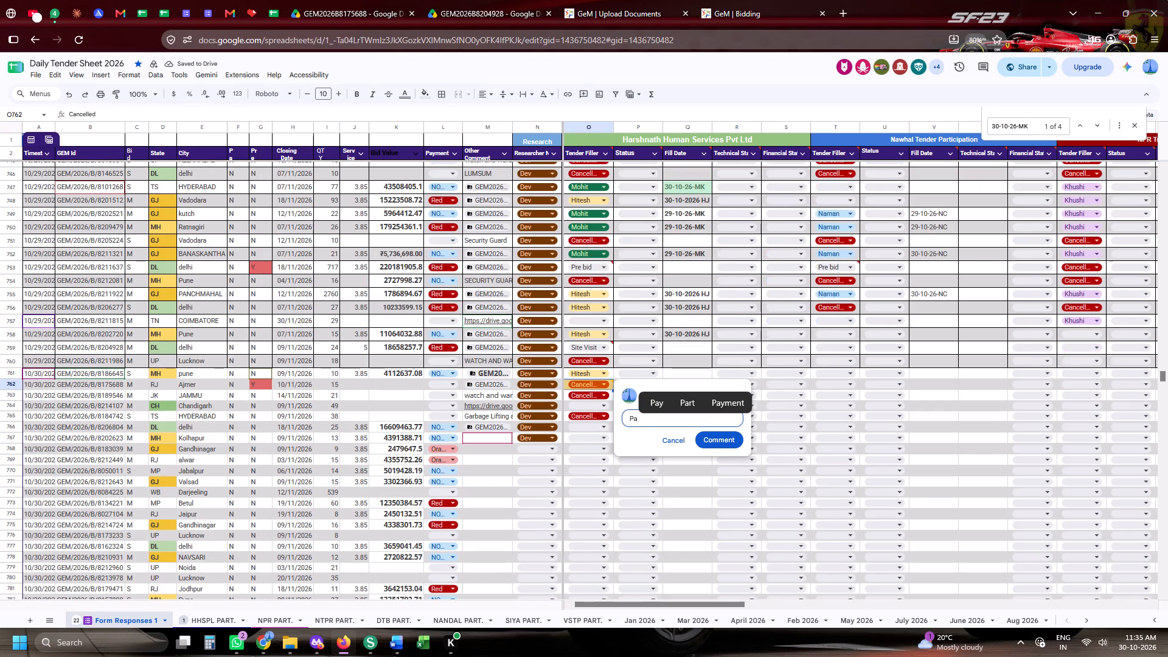
key(a)
key(BackSpace)
text(sara)
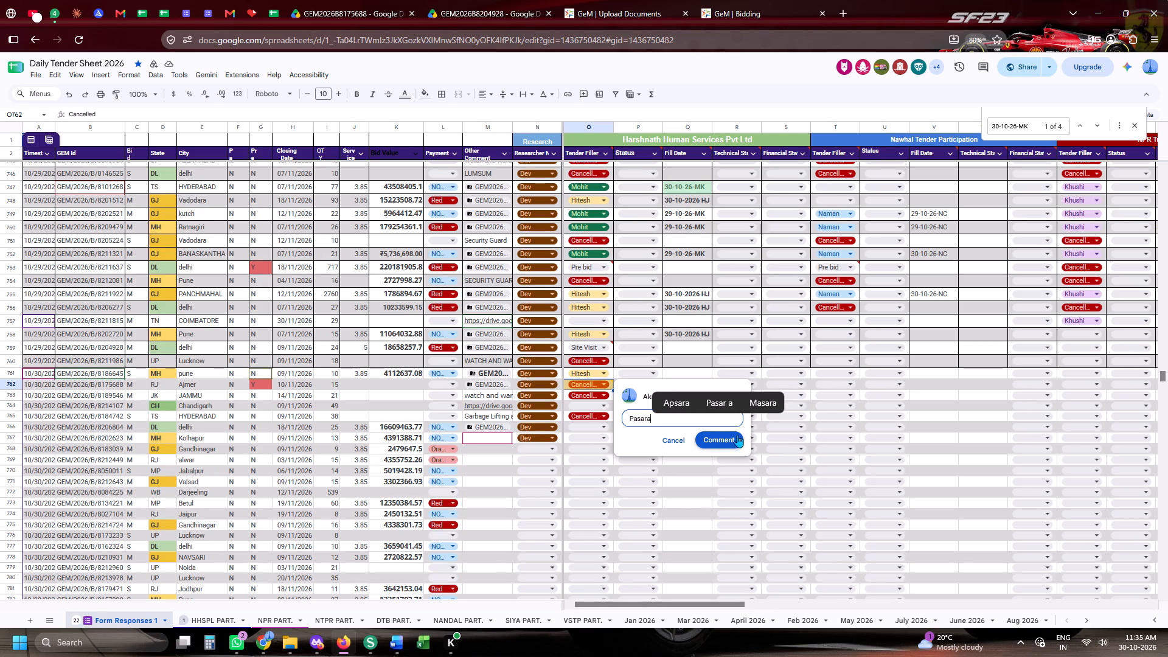
click(729, 435)
click(669, 463)
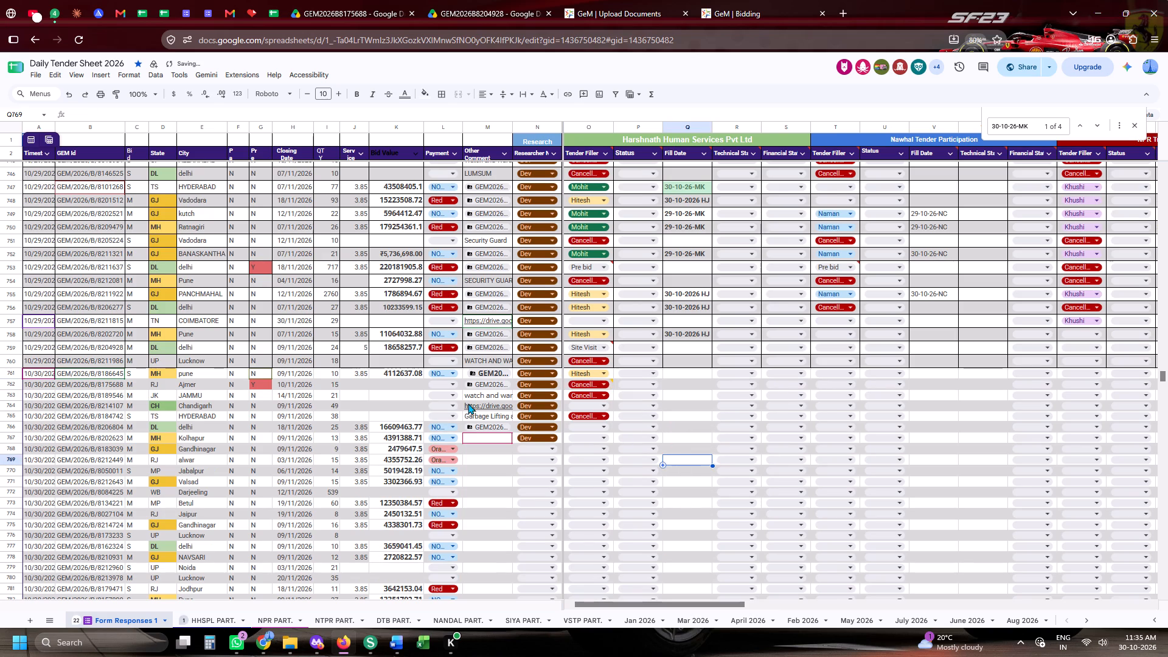
Open the Drive folder linked in row 764 for Chandigarh tender GEM/2026/B/8214107 and close the GEM2026B8175688 and GEM2026B8204928 folder tabs.
click(471, 403)
click(533, 428)
click(516, 0)
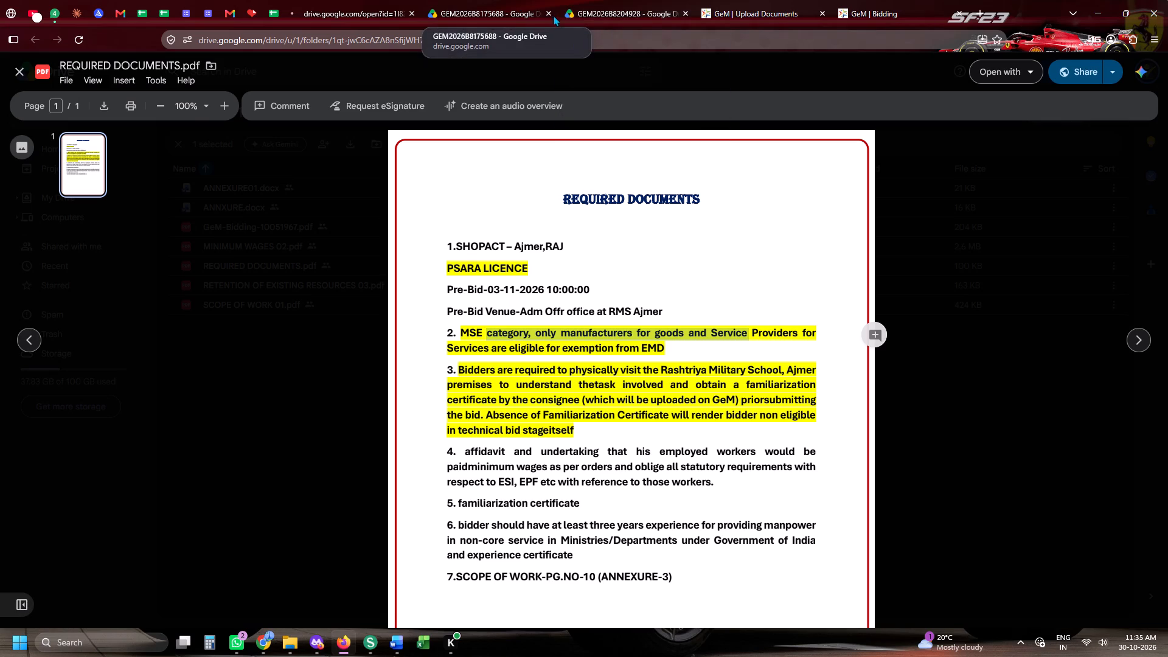
double_click(546, 14)
click(616, 8)
click(506, 0)
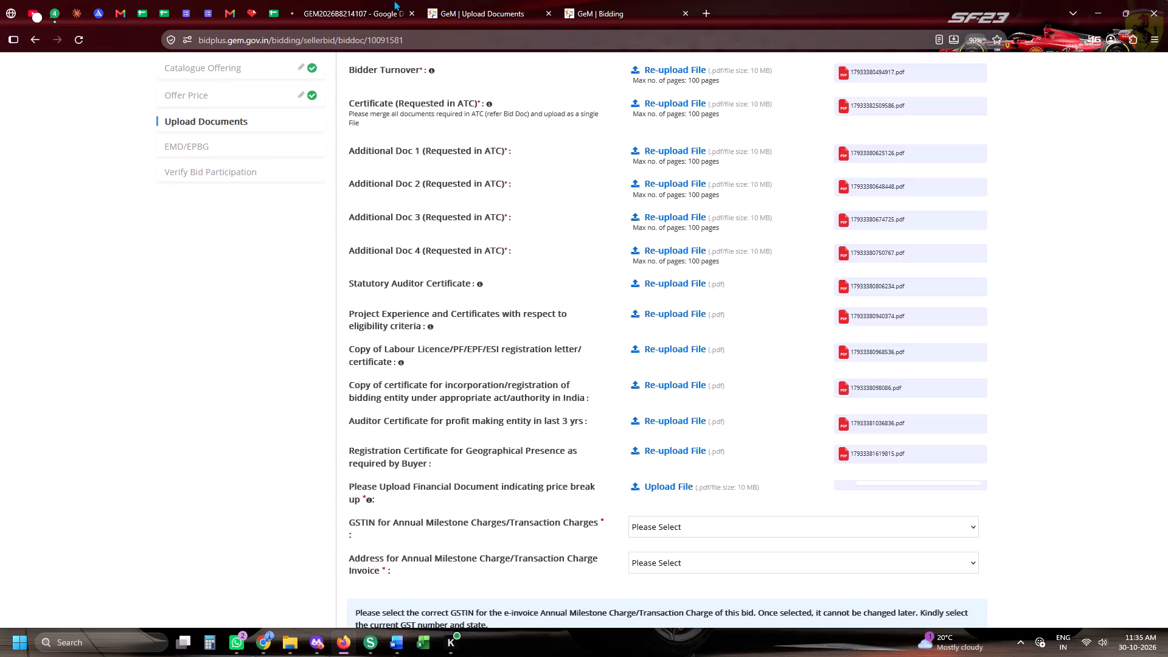
click(378, 0)
Highlight row 764 in the sheet and check the Chandigarh tender's entries across the companies' participation columns.
click(287, 0)
click(283, 2)
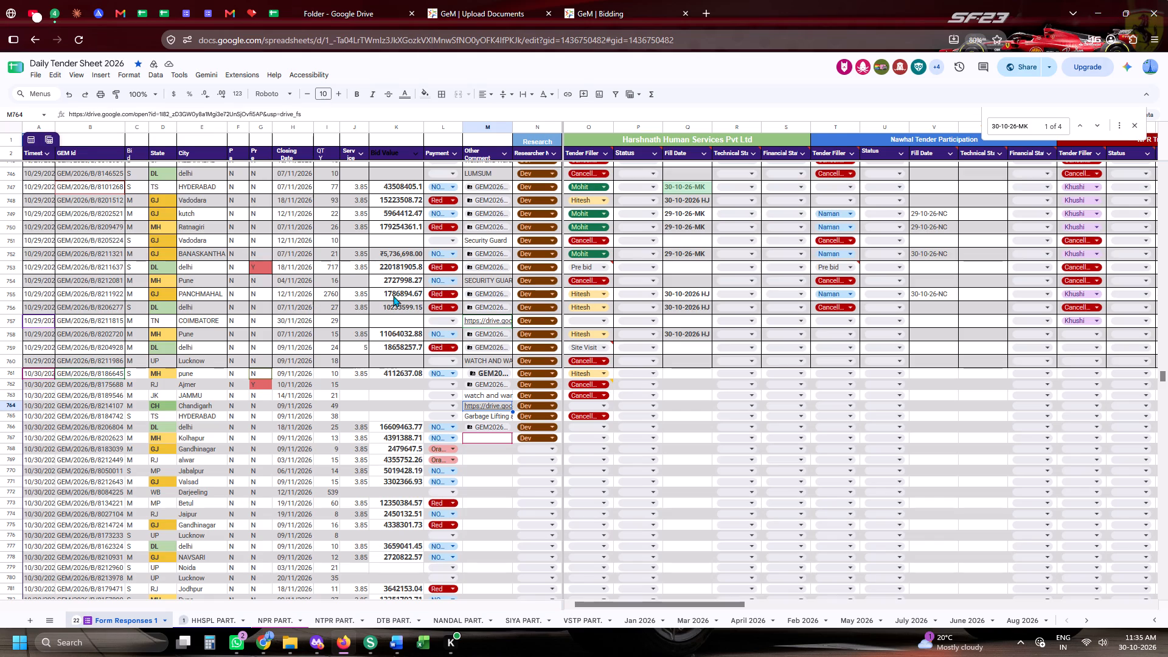
click(0, 407)
drag(630, 601, 732, 594)
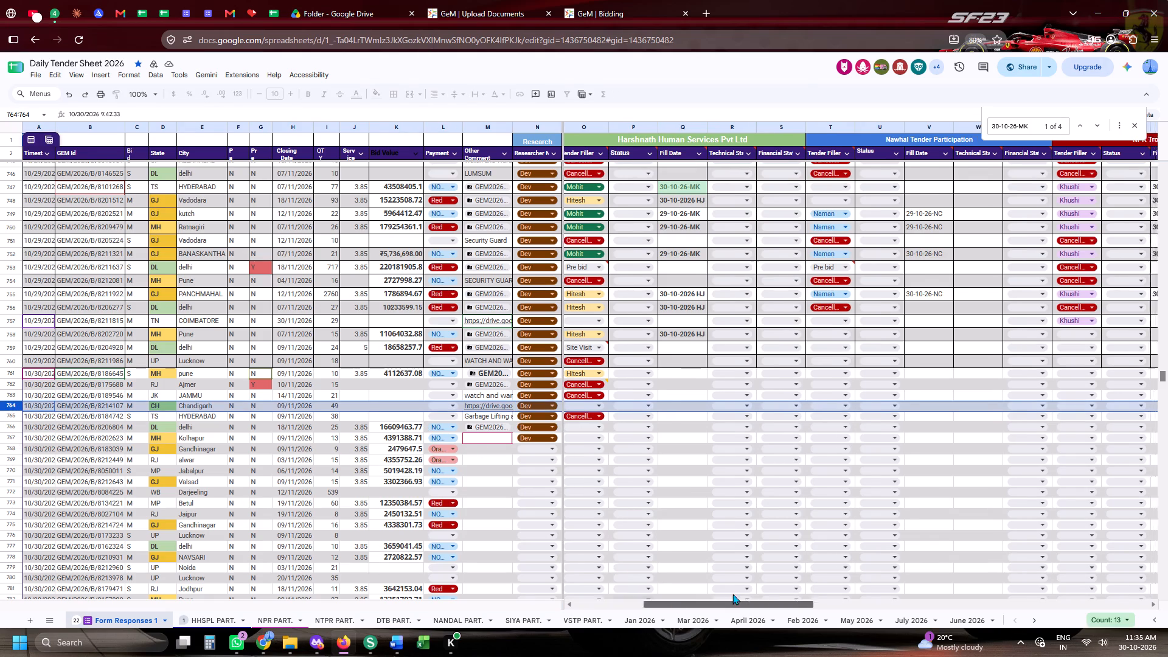
drag(732, 594, 490, 587)
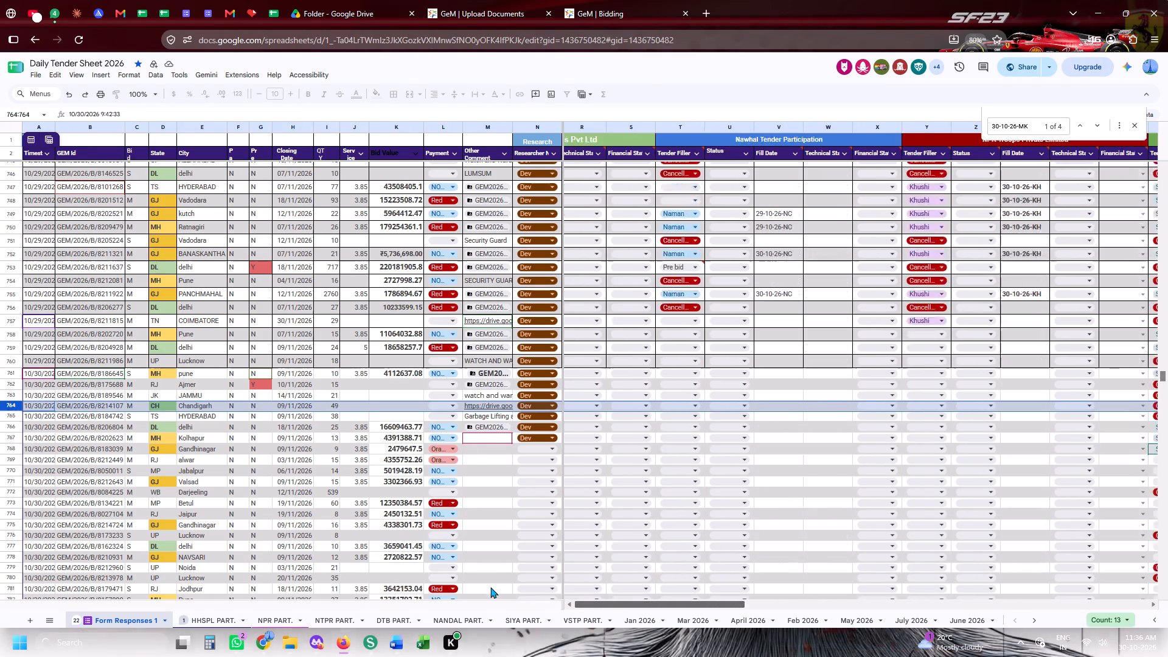
drag(490, 587, 455, 579)
click(420, 0)
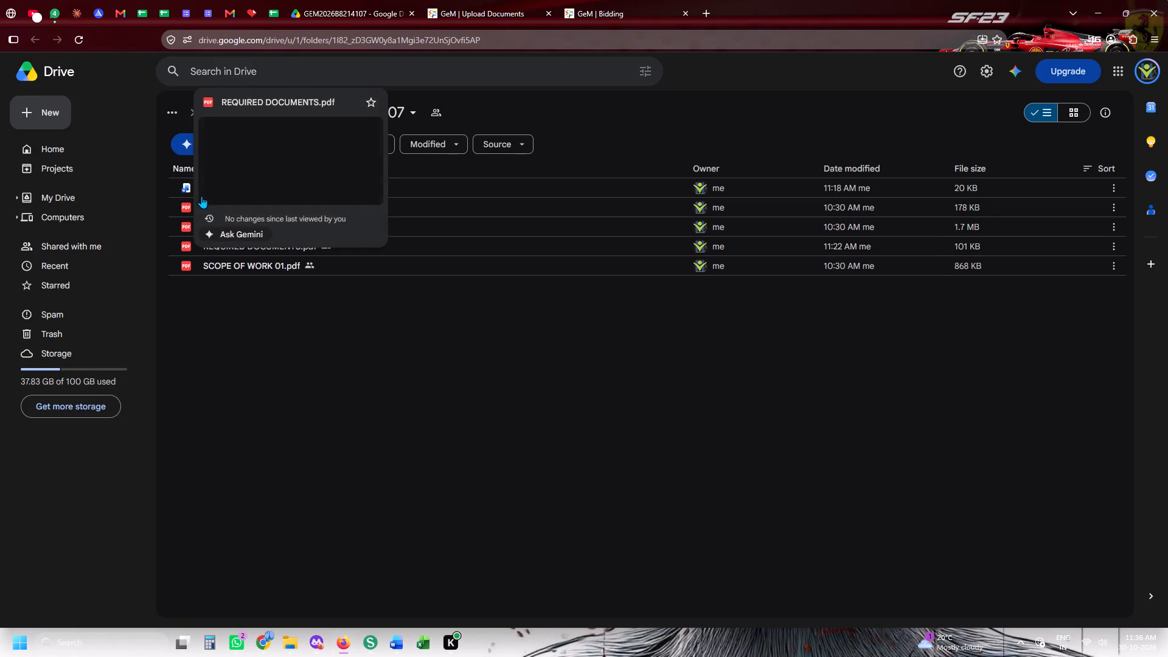
Open ANNEXURE.docx and REQUIRED DOCUMENTS.pdf from the GEM2026B8214107 folder.
click(513, 192)
double_click(513, 192)
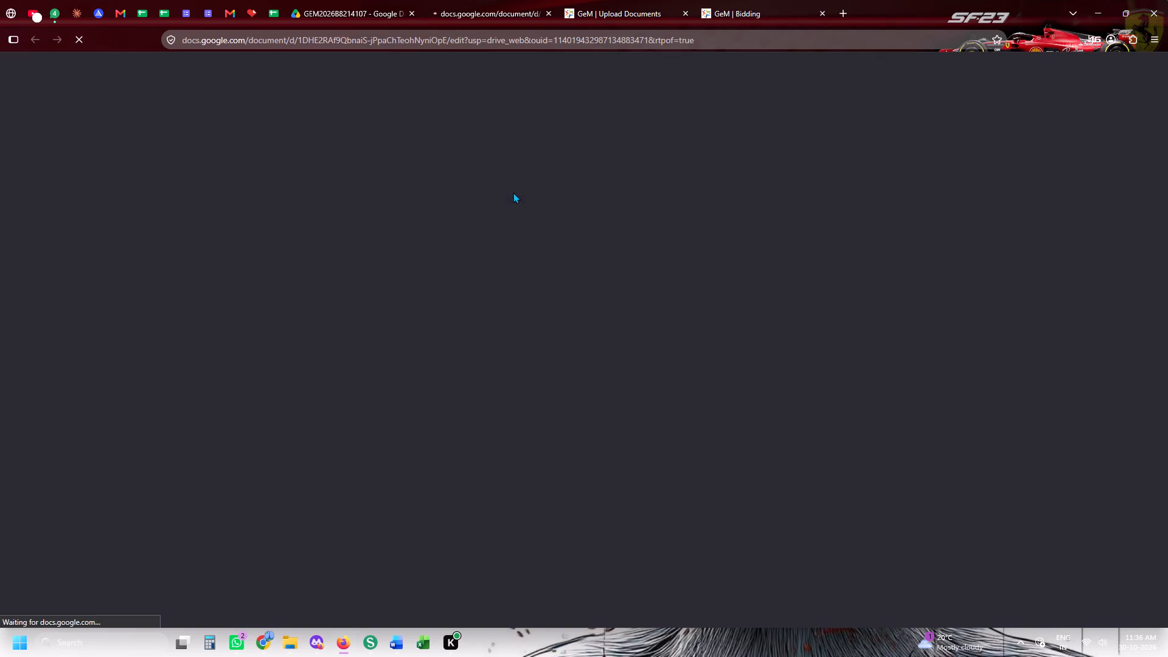
click(374, 0)
triple_click(295, 248)
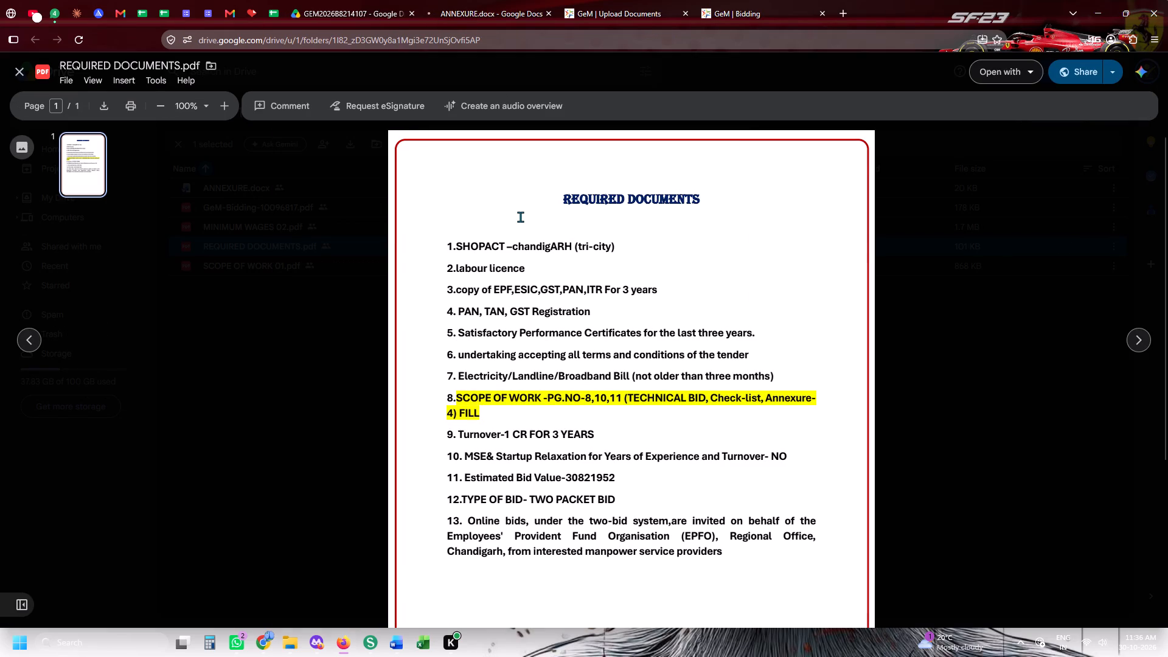
click(280, 0)
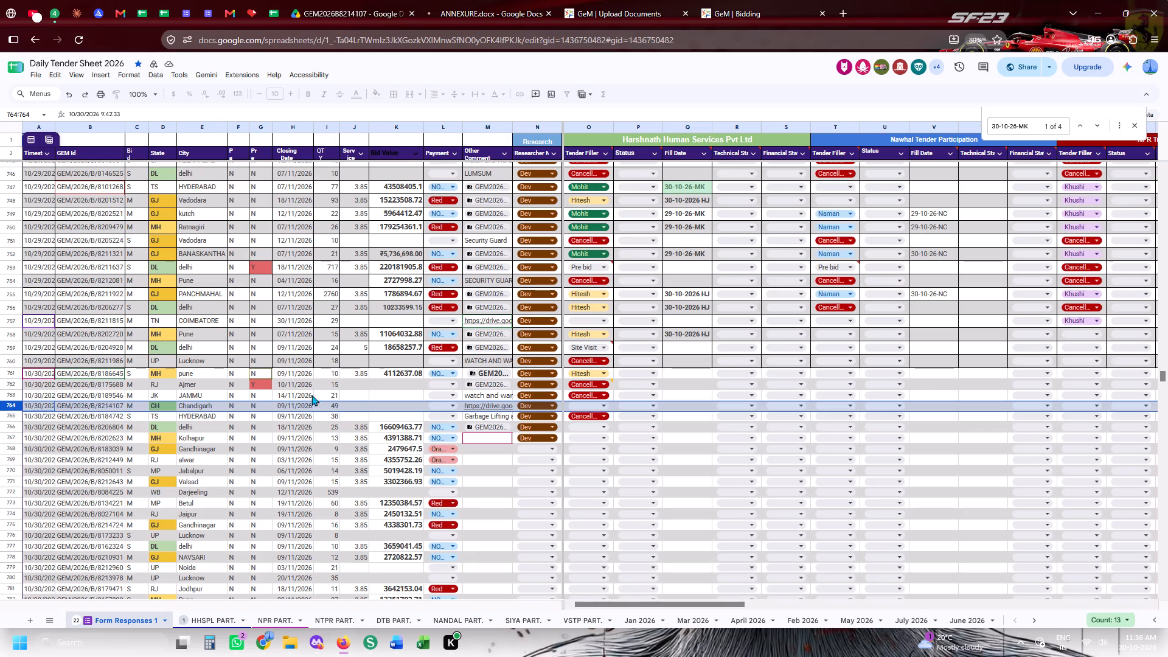
Review the undertaking letter to the Regional P.F. Commissioner in ANNEXURE.docx and check the GeM document uploads.
click(445, 0)
scroll(543, 179, down, 5)
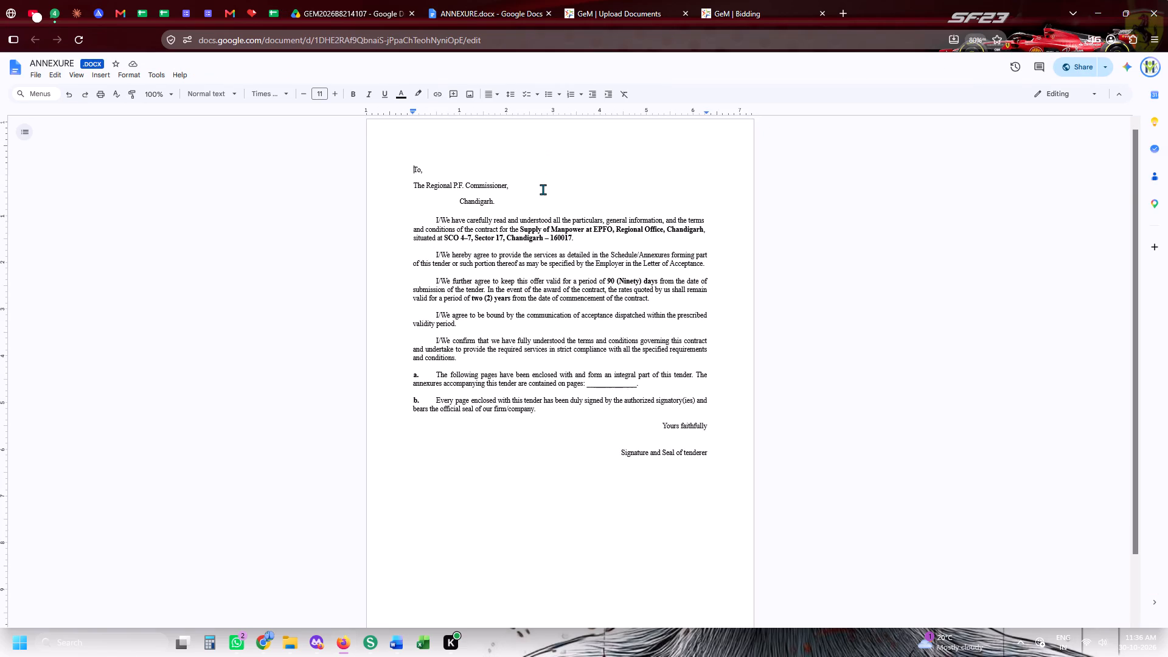
scroll(543, 189, down, 7)
scroll(543, 191, up, 7)
scroll(543, 191, down, 7)
scroll(543, 191, up, 7)
scroll(543, 191, down, 7)
scroll(534, 221, up, 7)
click(526, 555)
click(531, 535)
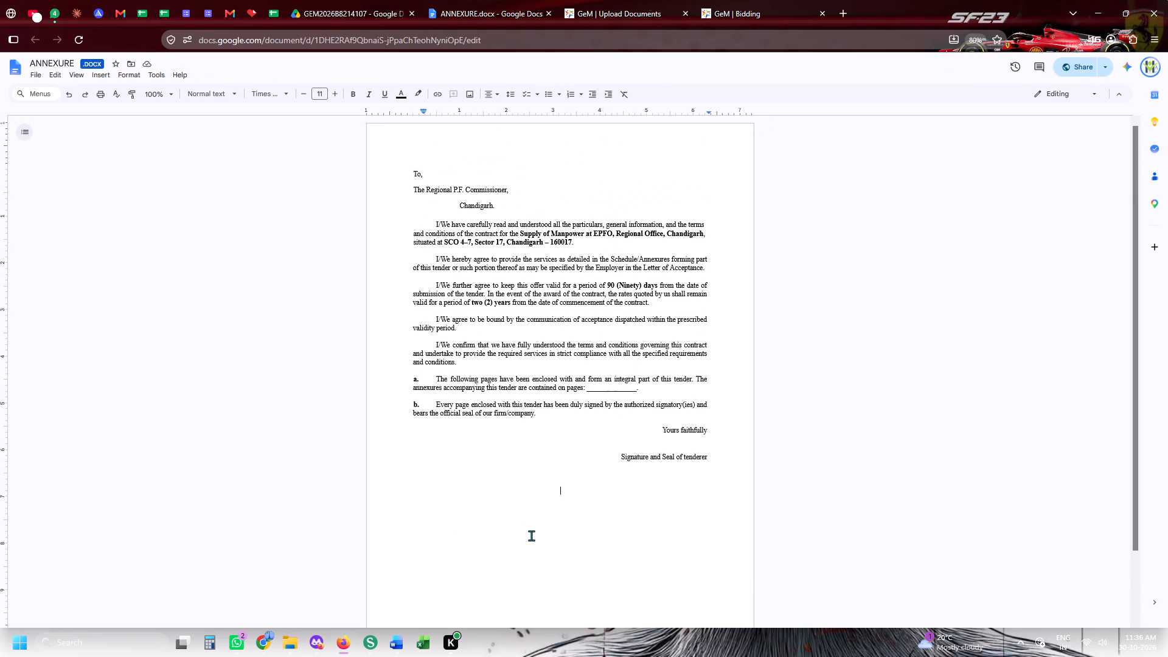
scroll(518, 454, up, 14)
scroll(523, 453, down, 7)
scroll(523, 453, up, 7)
scroll(523, 453, down, 7)
scroll(523, 453, up, 5)
click(543, 0)
click(593, 0)
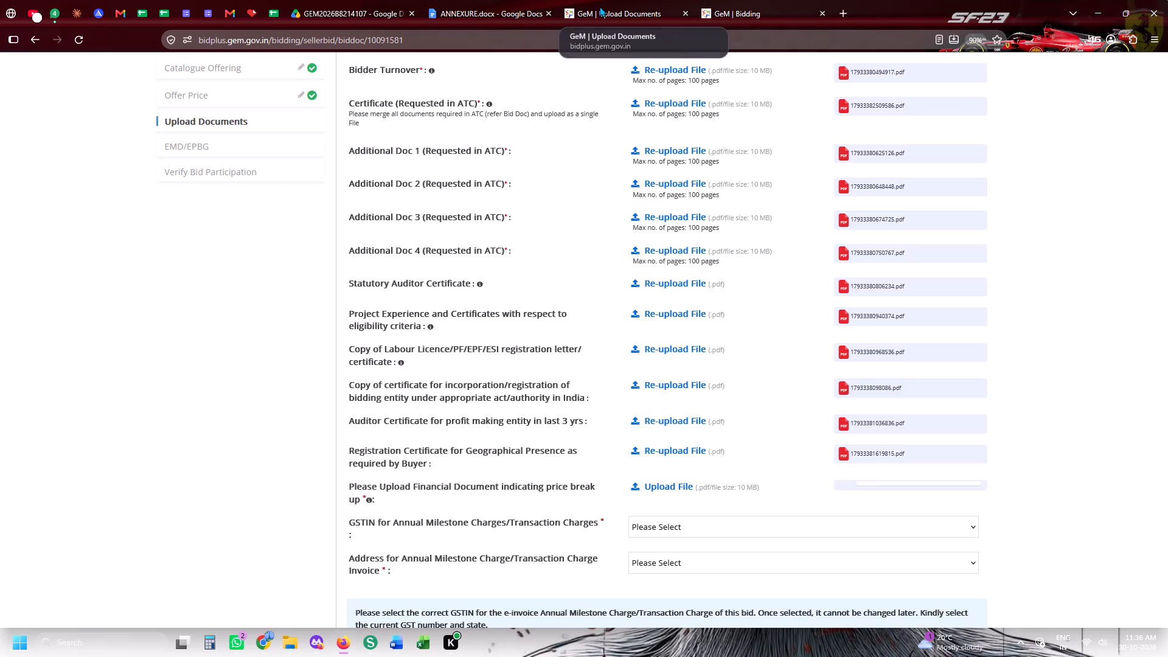
click(478, 0)
Read the listed document, turnover, relaxation and bid-type conditions in the Chandigarh tender's REQUIRED DOCUMENTS.pdf.
click(297, 0)
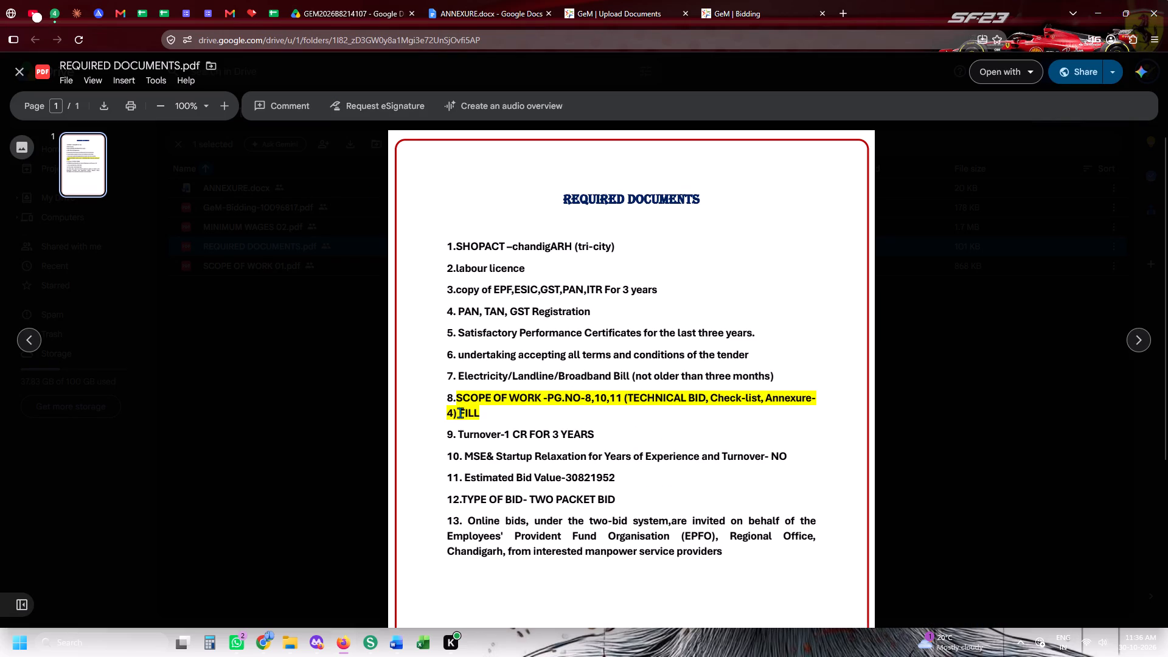
drag(460, 391, 603, 509)
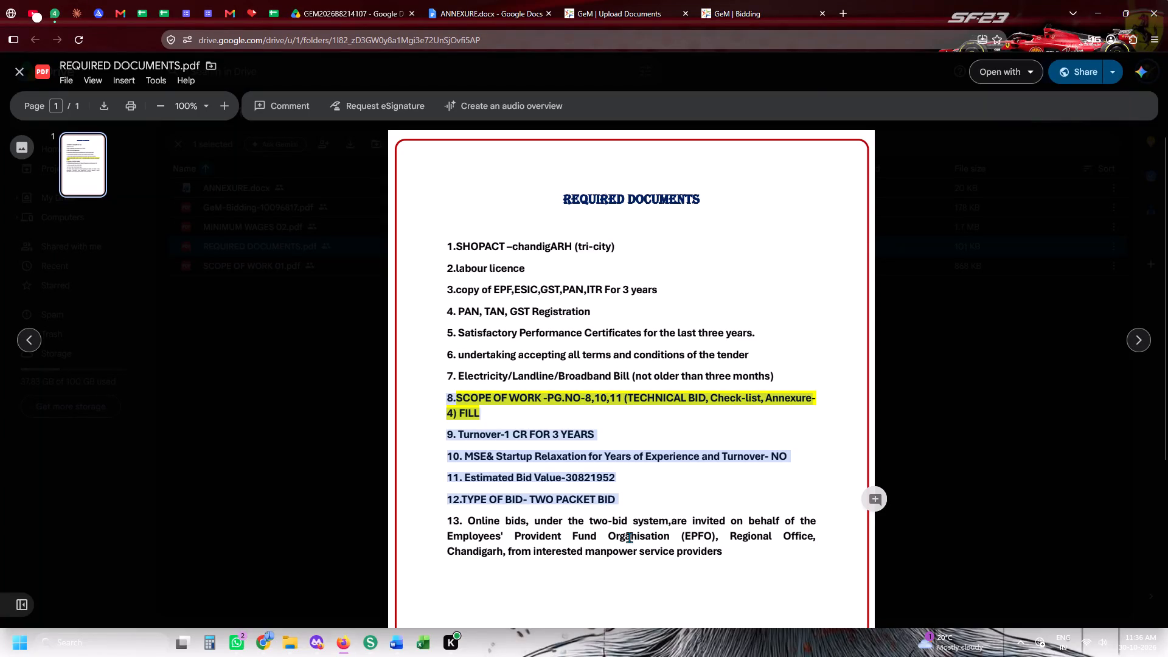
drag(495, 246, 527, 450)
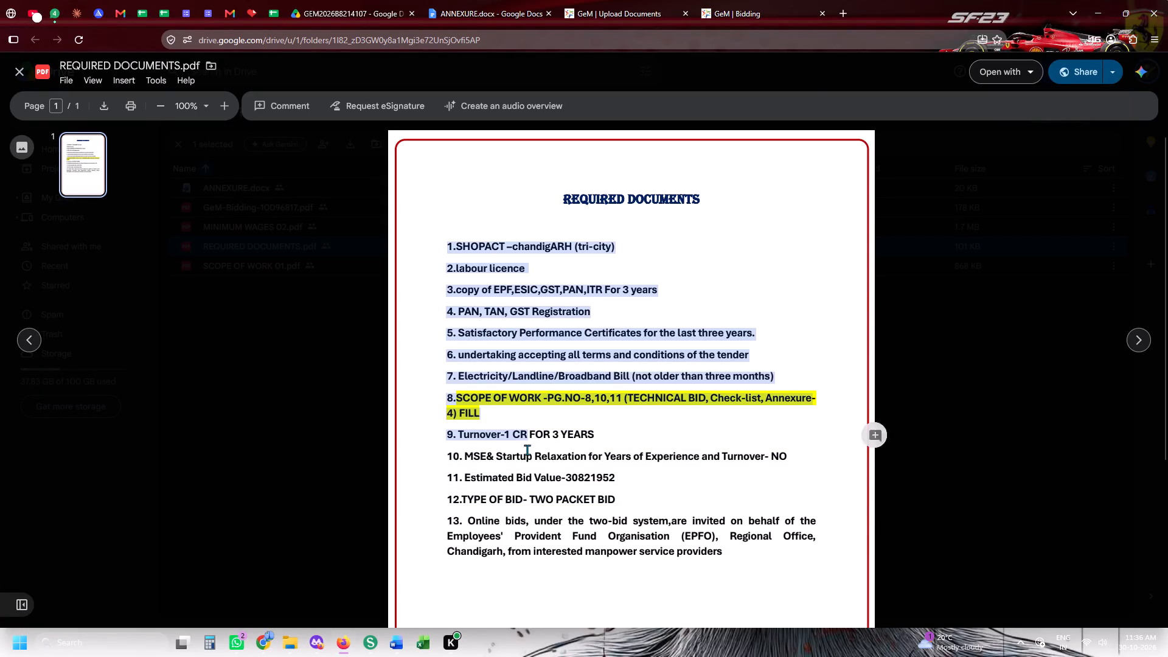
drag(527, 450, 722, 564)
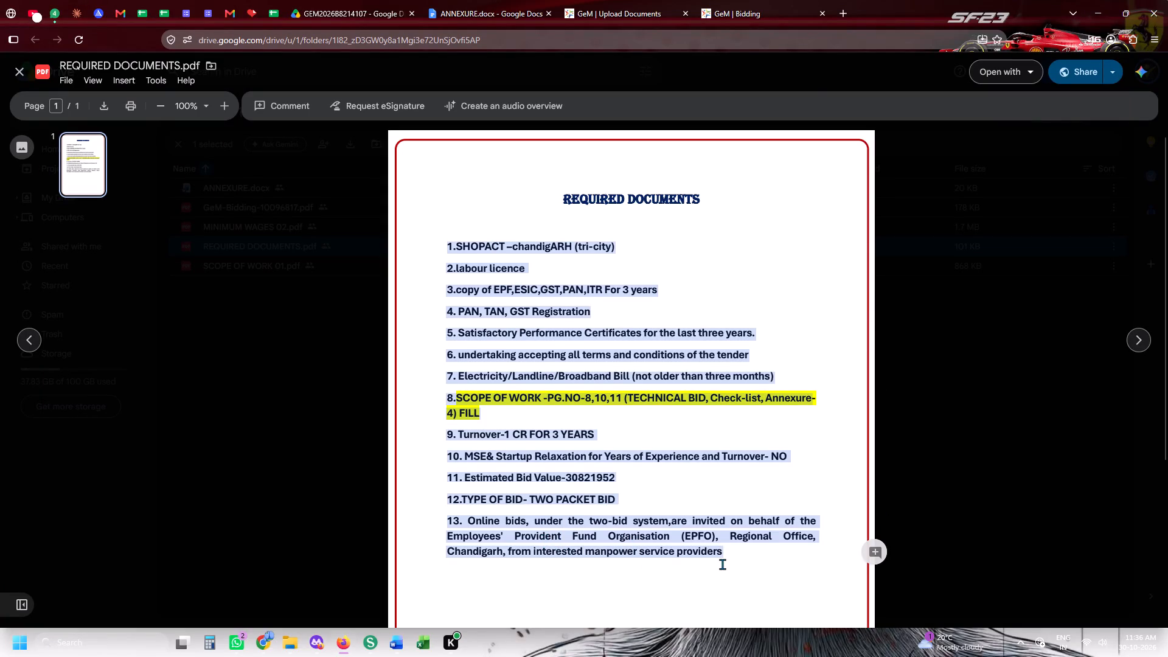
scroll(471, 315, down, 5)
scroll(594, 429, up, 4)
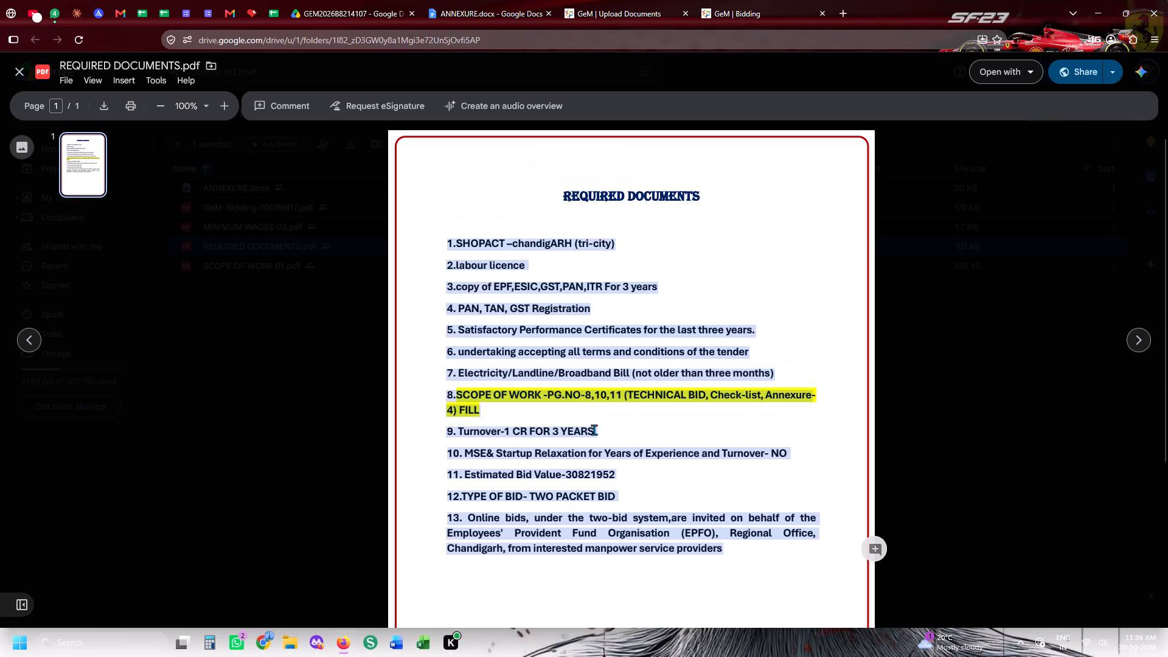
click(17, 72)
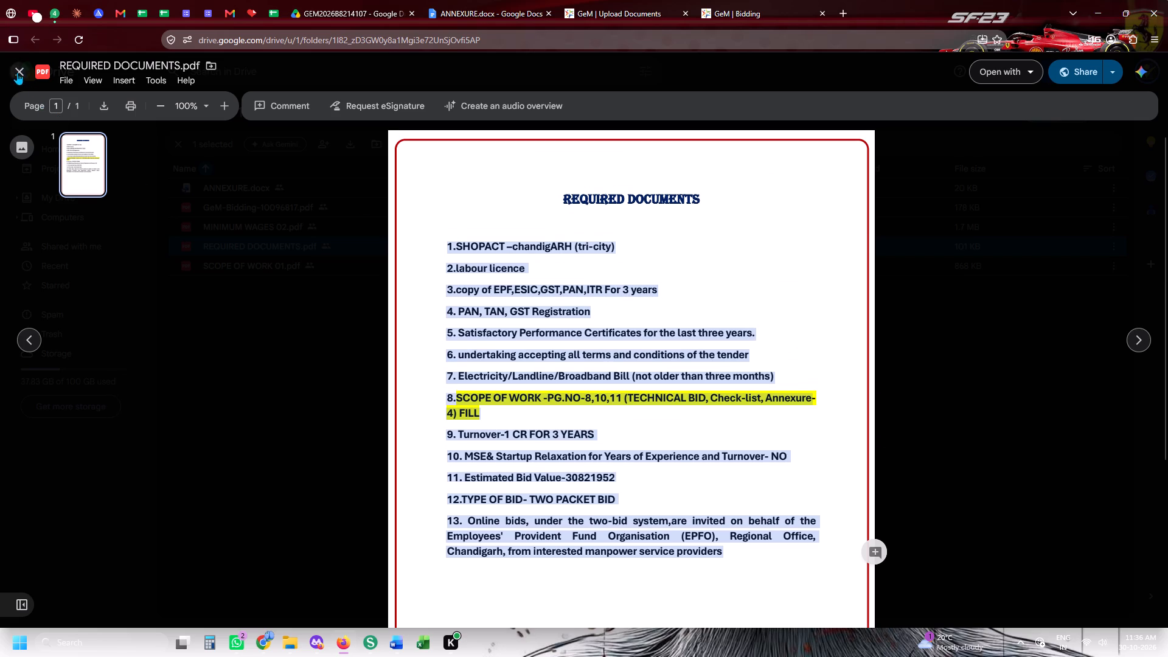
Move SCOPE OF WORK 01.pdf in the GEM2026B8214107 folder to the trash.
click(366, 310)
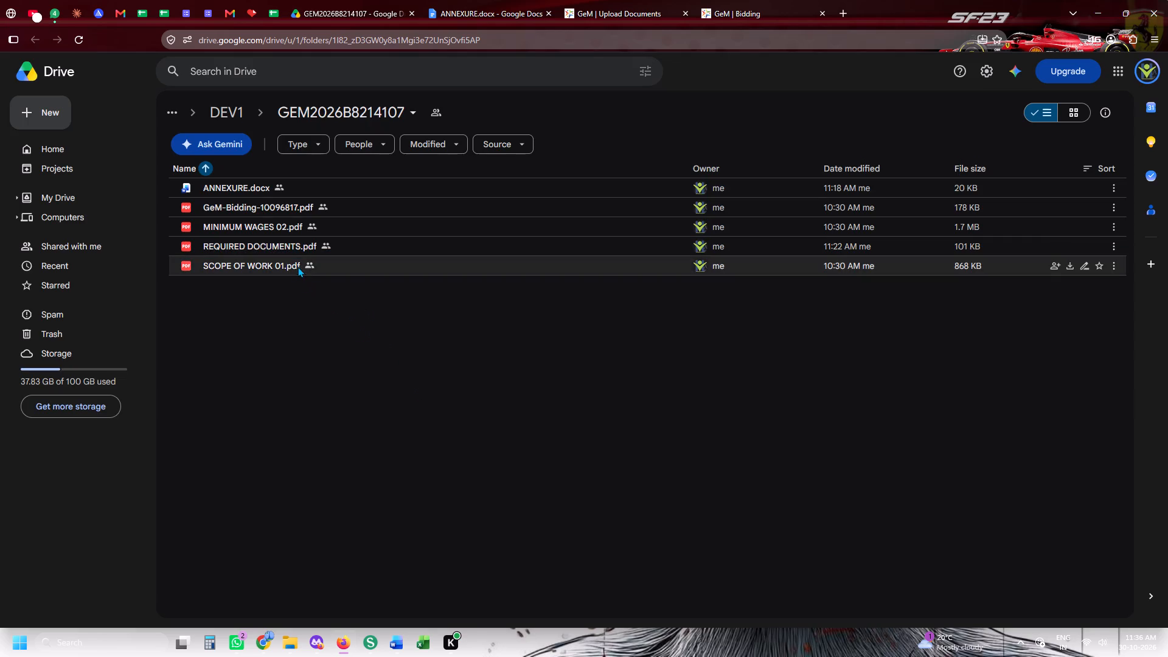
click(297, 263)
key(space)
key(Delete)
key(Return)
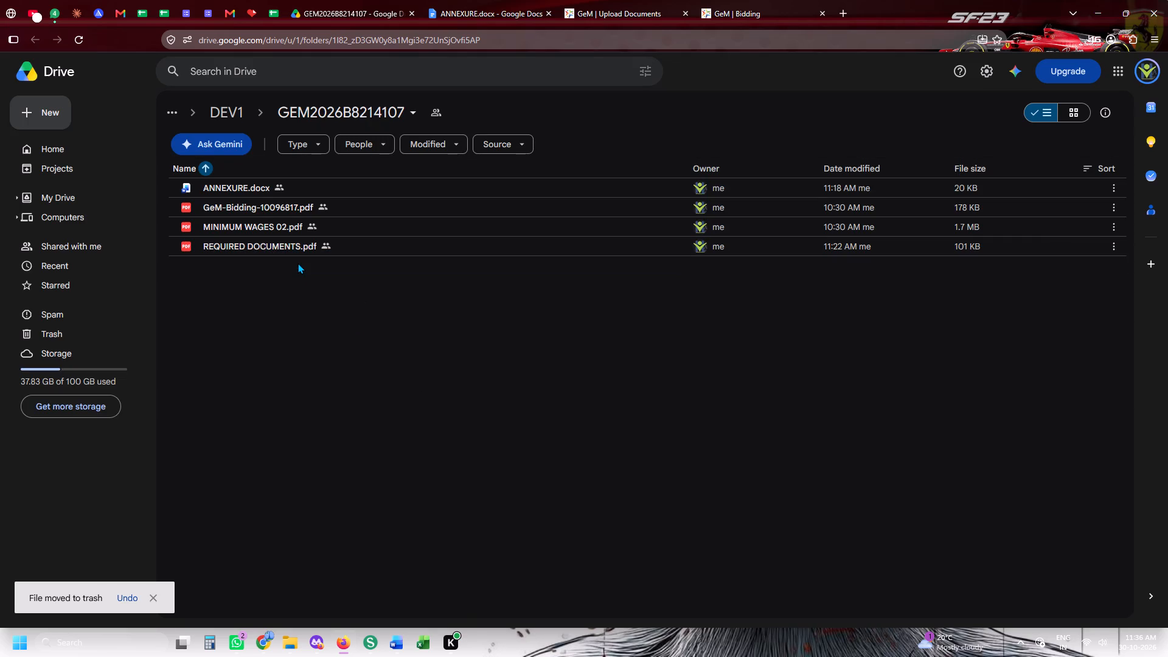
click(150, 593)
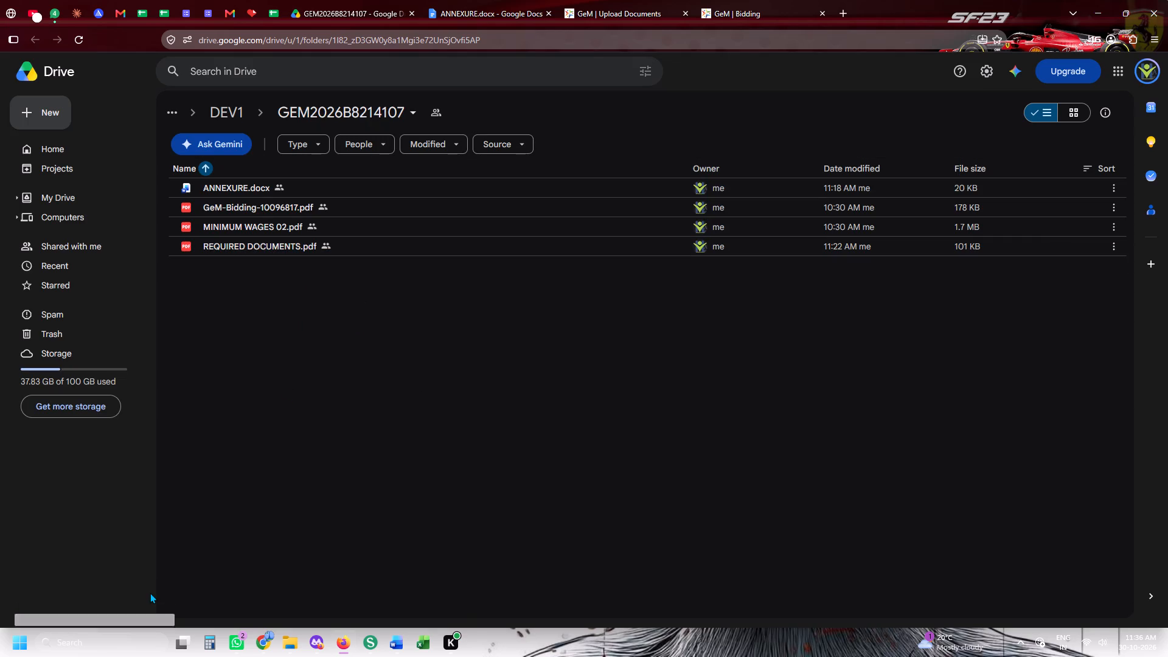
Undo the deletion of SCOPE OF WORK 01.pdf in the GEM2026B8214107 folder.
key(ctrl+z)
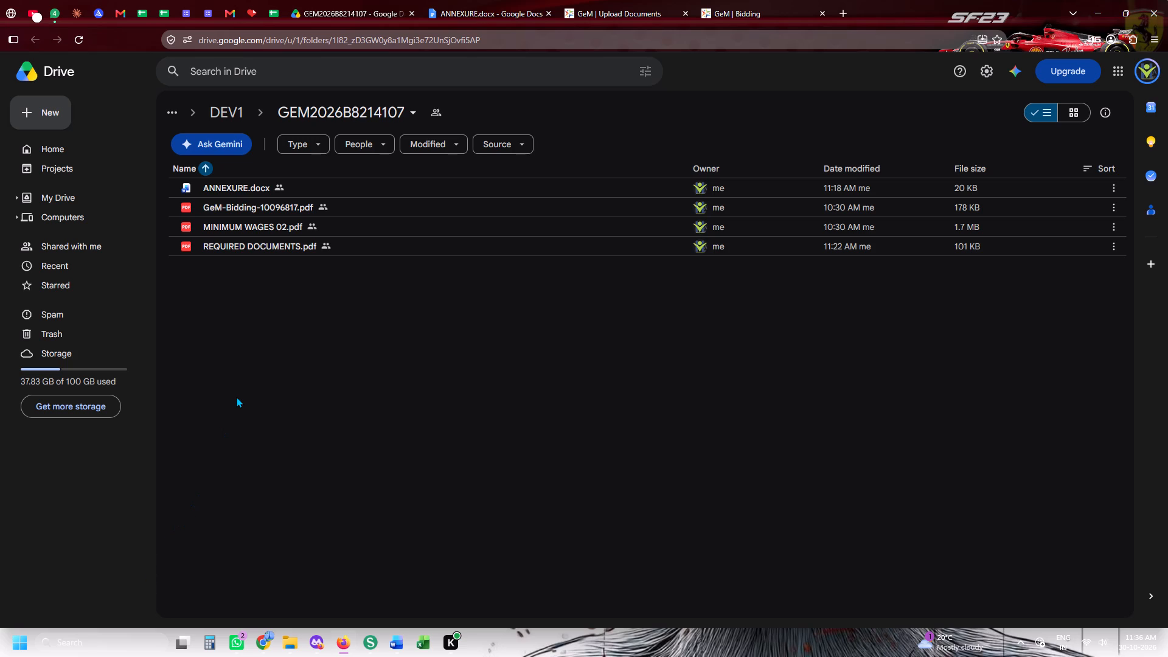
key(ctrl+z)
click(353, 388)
Open SCOPE OF WORK 01.pdf and examine the tender letter, Annexure-3 technical bid form, technical bid check-list and Annexure-4 experience table.
double_click(307, 259)
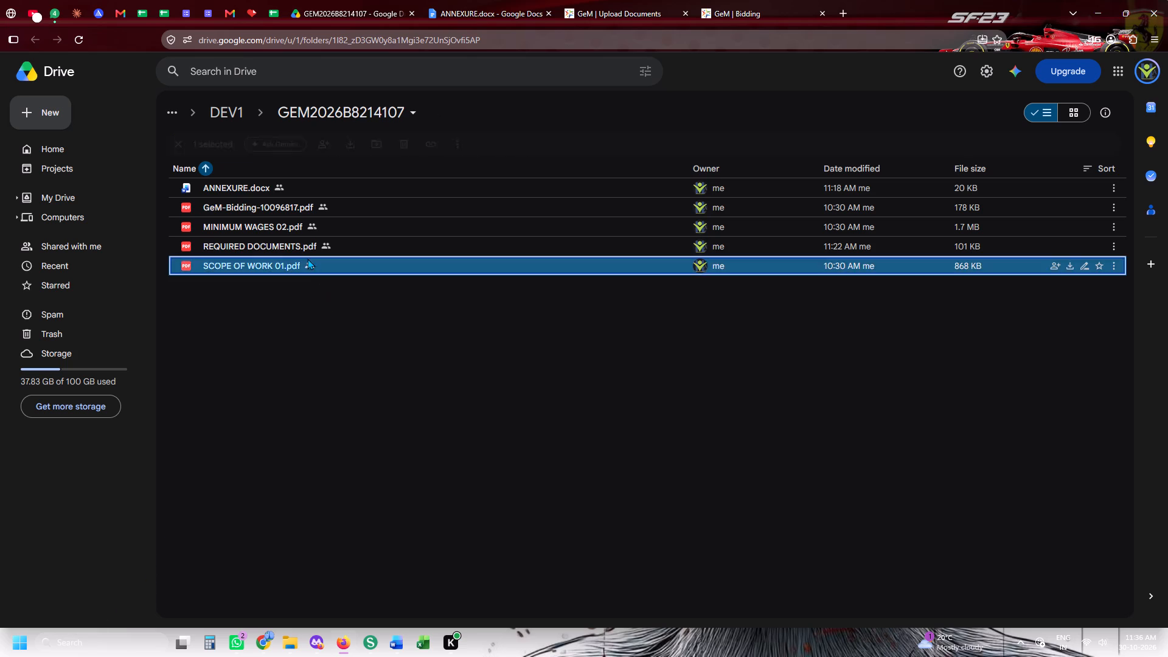
click(676, 454)
key(space)
key(space)
key(space)
key(space)
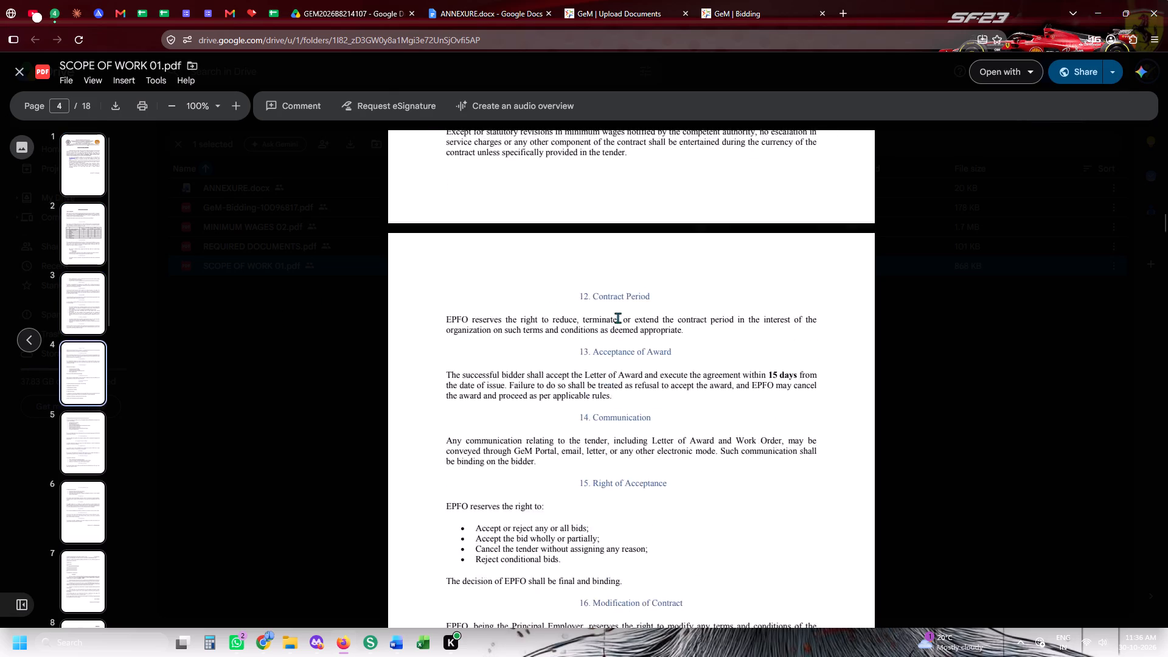
key(space)
key(space)
key(space)
scroll(617, 318, down, 6)
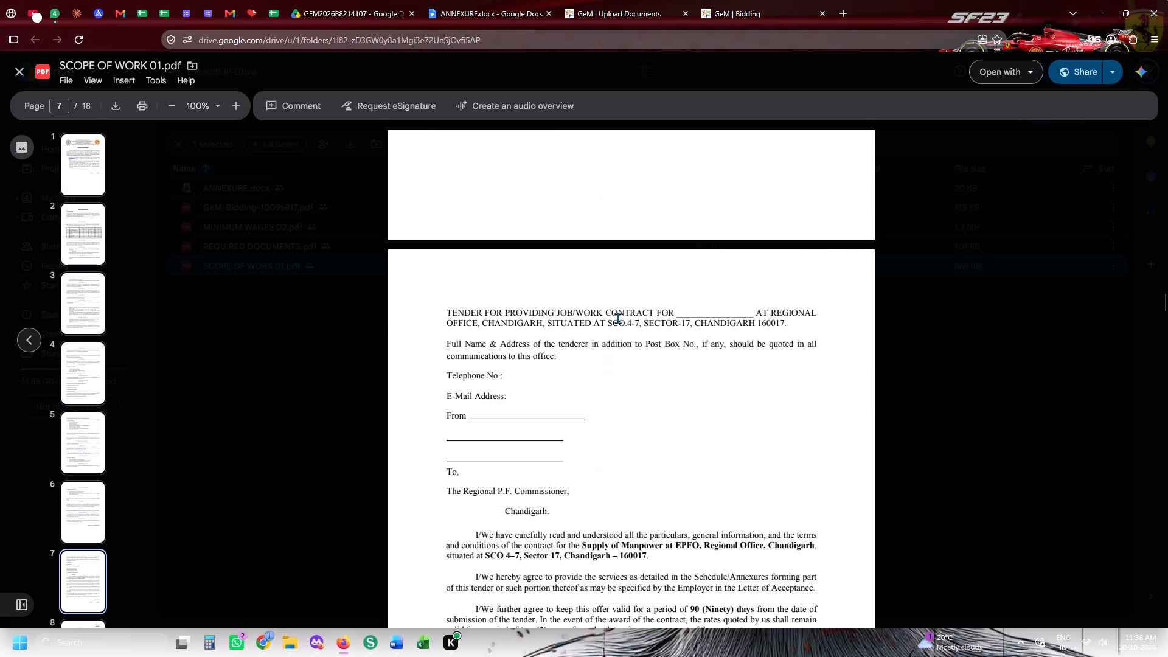
scroll(617, 318, down, 5)
drag(496, 304, 704, 254)
scroll(618, 435, down, 3)
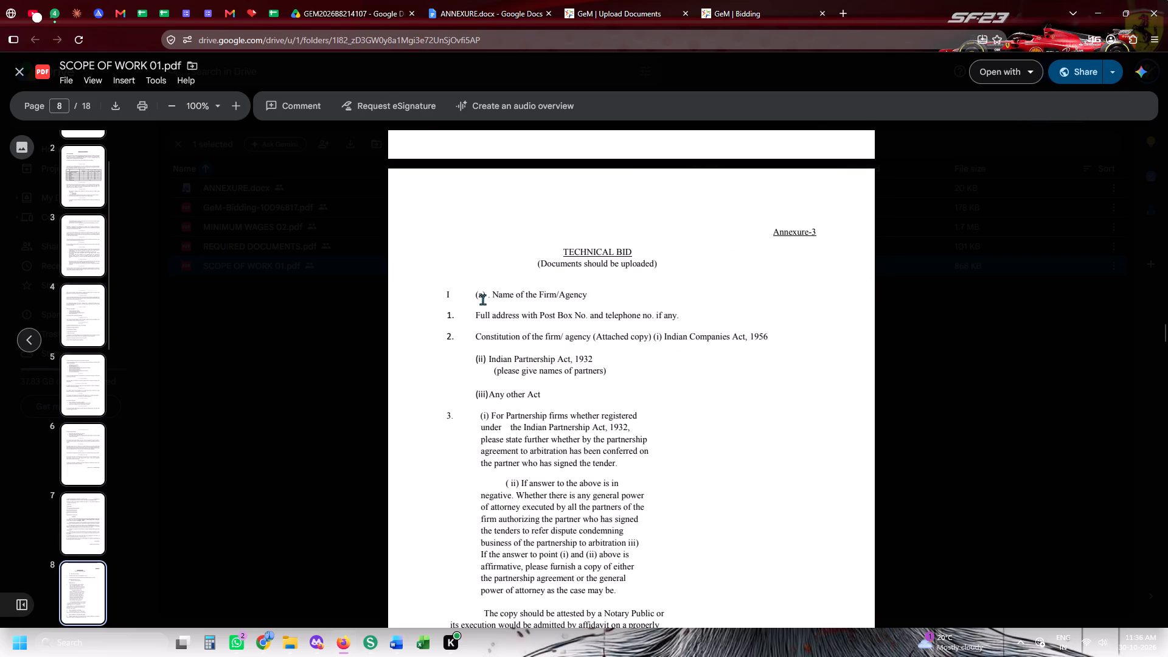
drag(485, 291, 593, 494)
scroll(590, 498, down, 4)
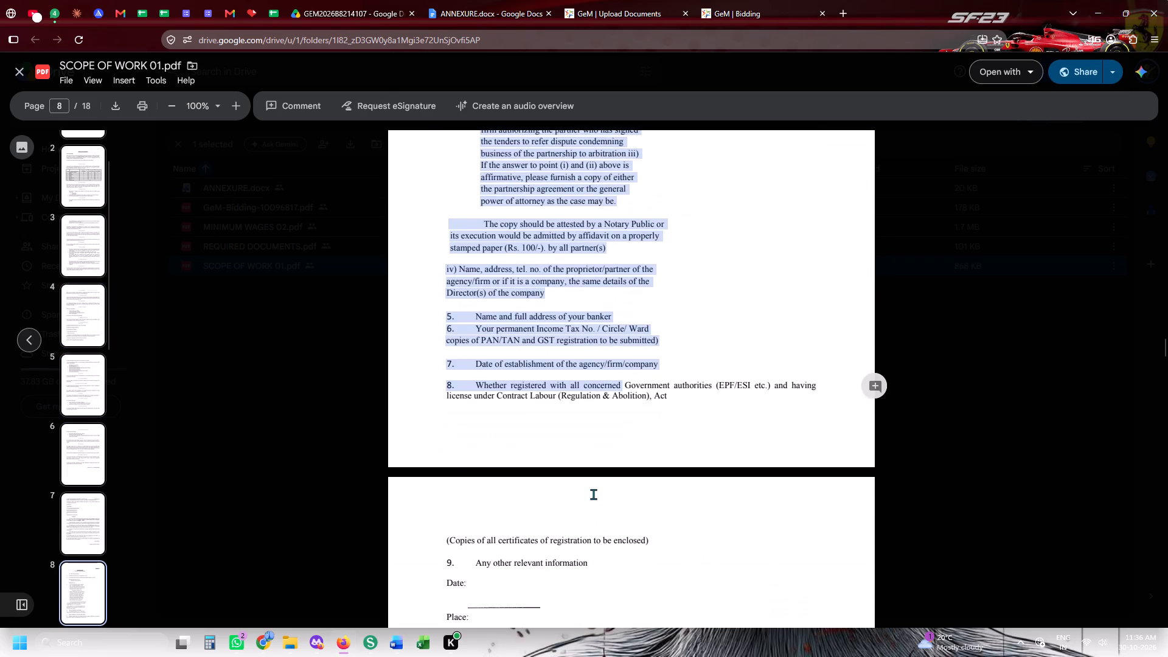
drag(593, 494, 588, 495)
scroll(593, 494, down, 8)
scroll(615, 449, down, 7)
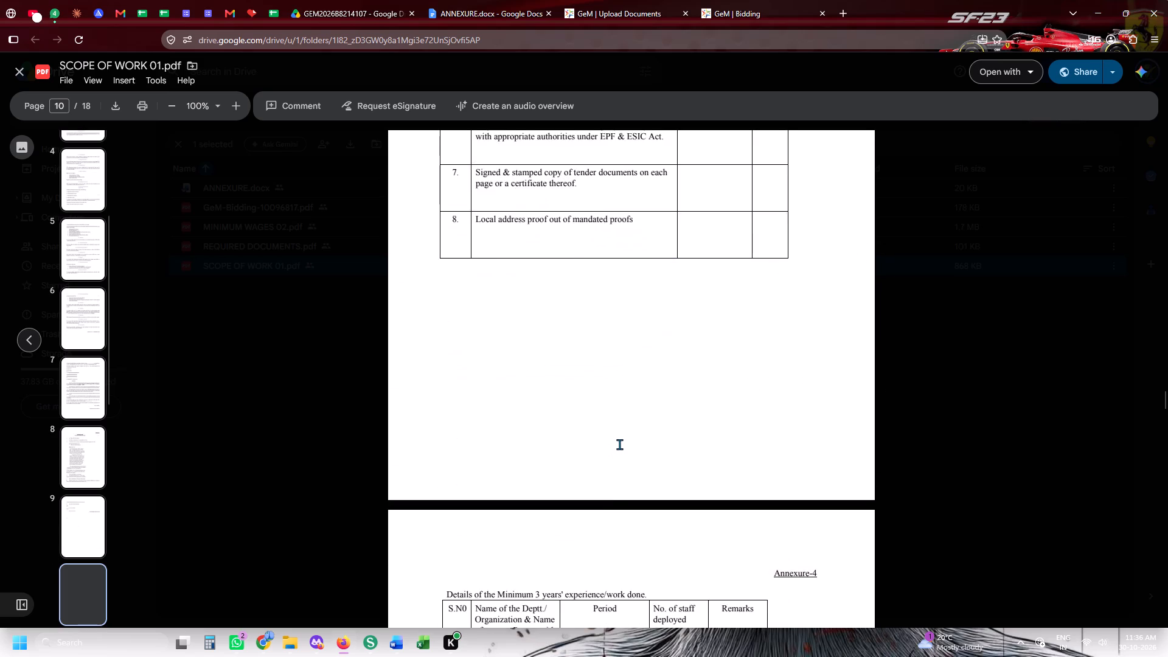
scroll(619, 444, down, 4)
scroll(623, 439, up, 2)
scroll(623, 439, down, 6)
key(space)
key(space)
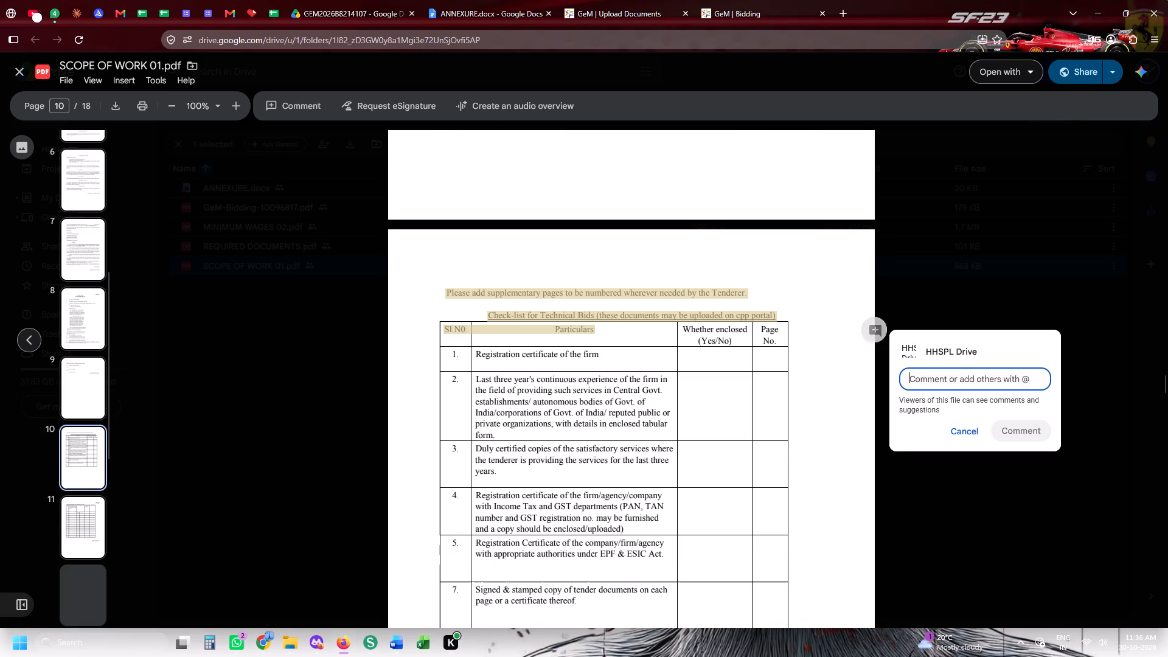
click(959, 436)
click(805, 417)
Examine the remaining pages of SCOPE OF WORK 01.pdf, including the Annexure-6 draft specimen agreement.
key(space)
key(space)
key(space)
key(space)
key(space)
key(space)
key(space)
key(space)
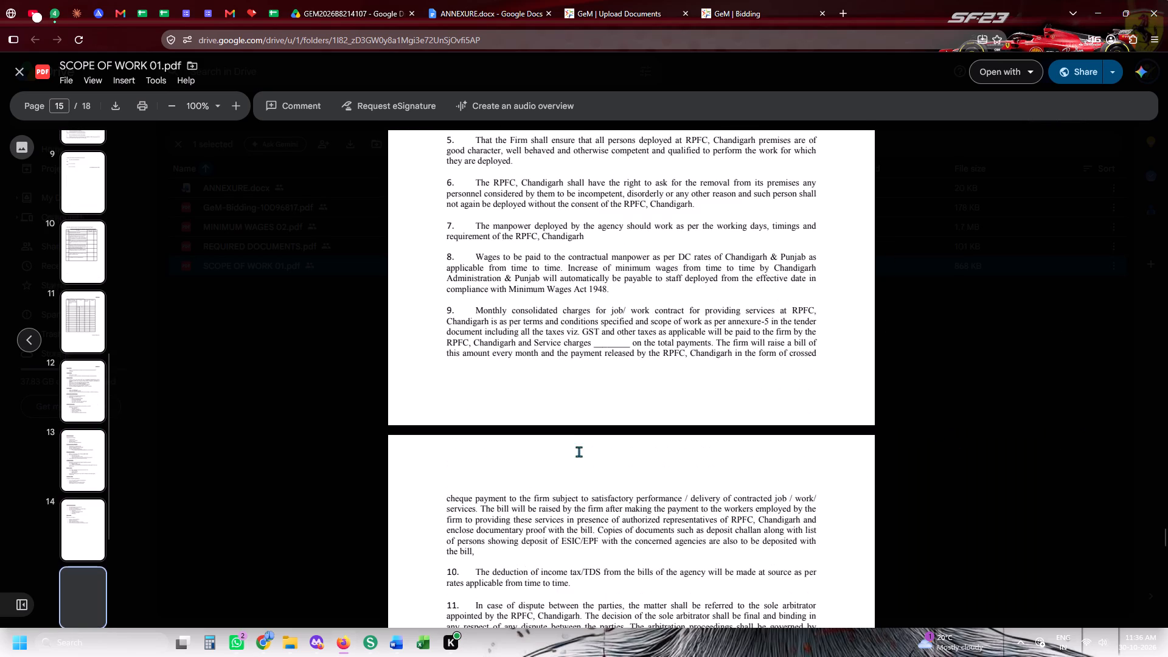
key(space)
key(space)
key(space)
key(space)
key(space)
key(space)
scroll(587, 473, up, 12)
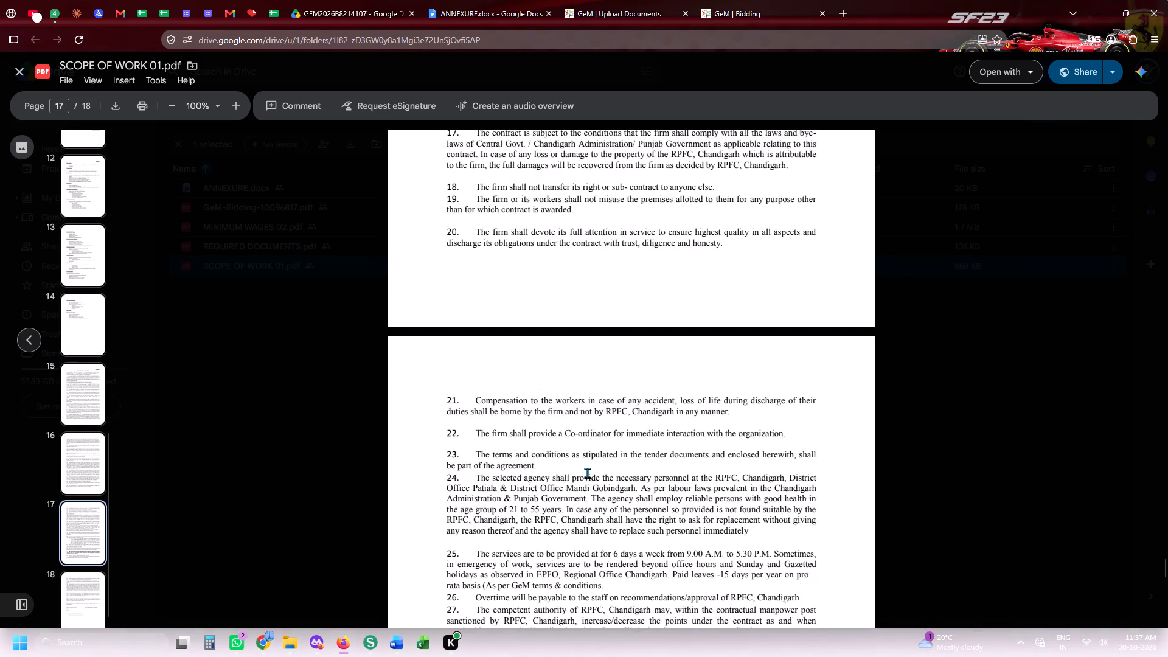
scroll(587, 473, up, 19)
scroll(587, 473, down, 6)
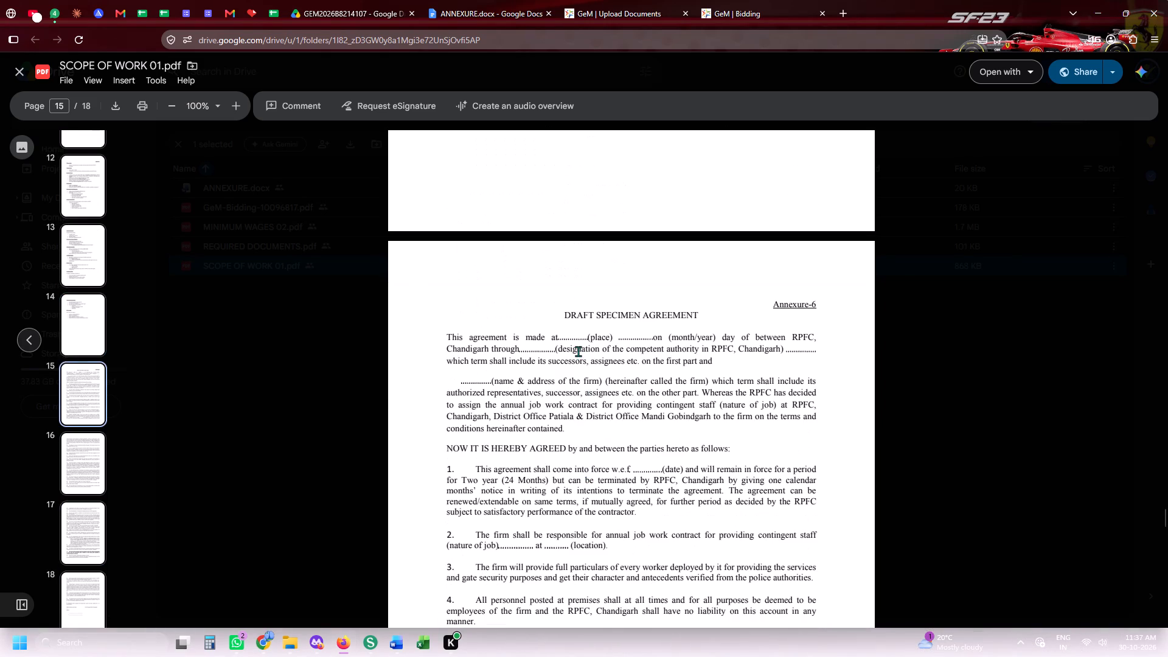
drag(565, 315, 761, 316)
drag(506, 333, 567, 344)
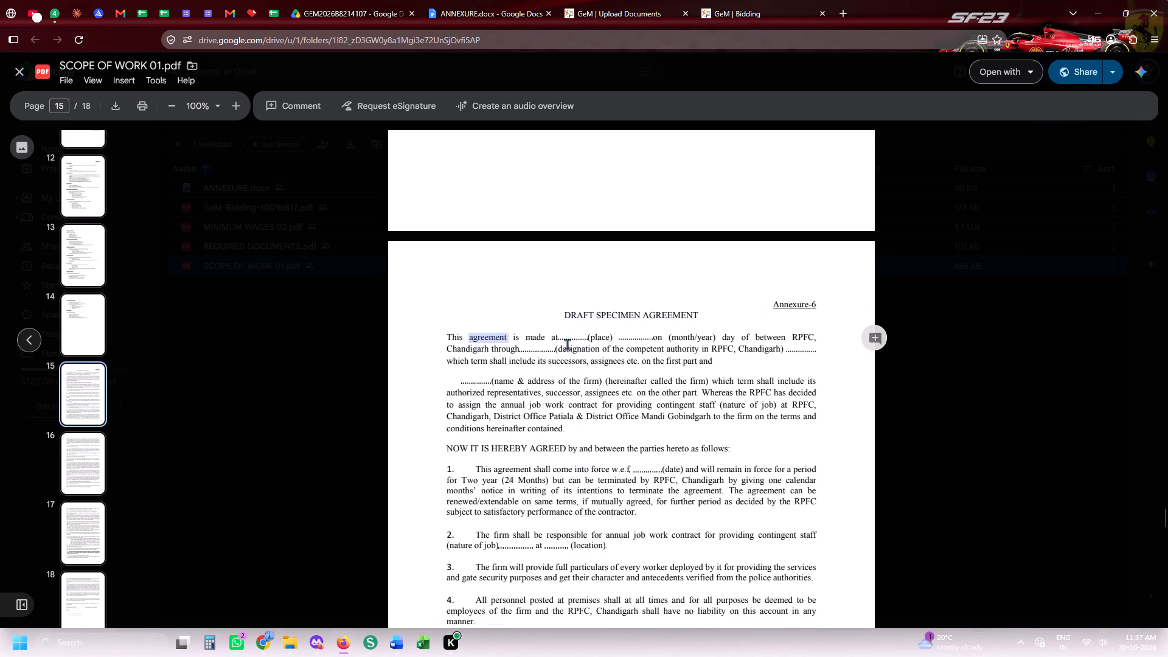
drag(567, 344, 720, 443)
scroll(746, 549, down, 6)
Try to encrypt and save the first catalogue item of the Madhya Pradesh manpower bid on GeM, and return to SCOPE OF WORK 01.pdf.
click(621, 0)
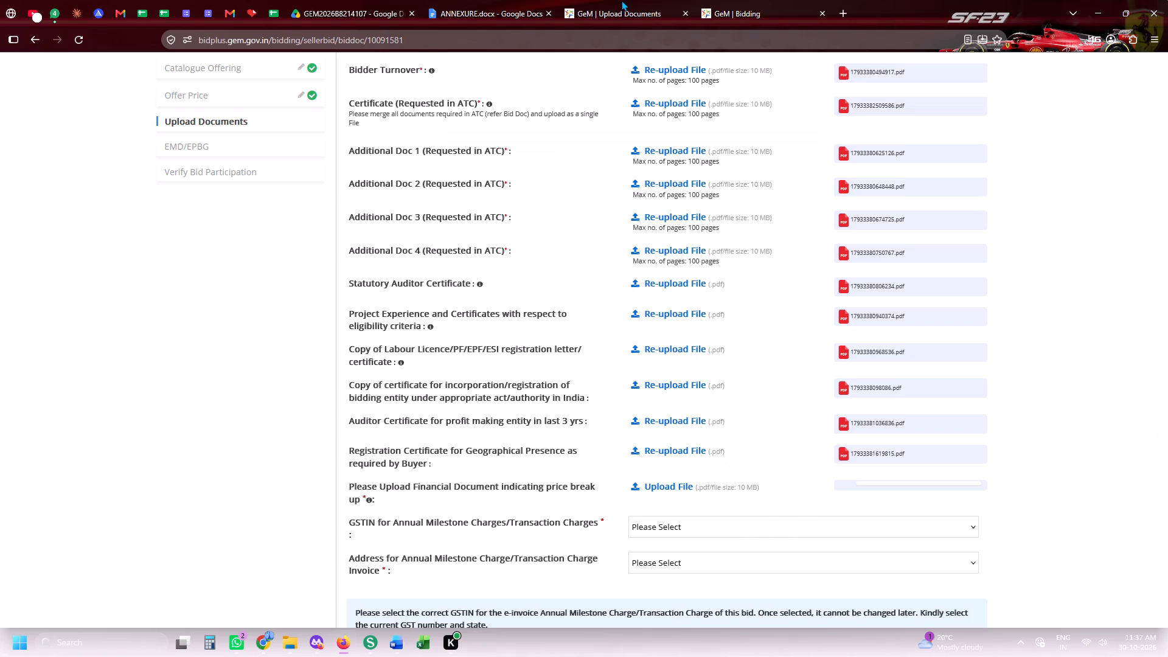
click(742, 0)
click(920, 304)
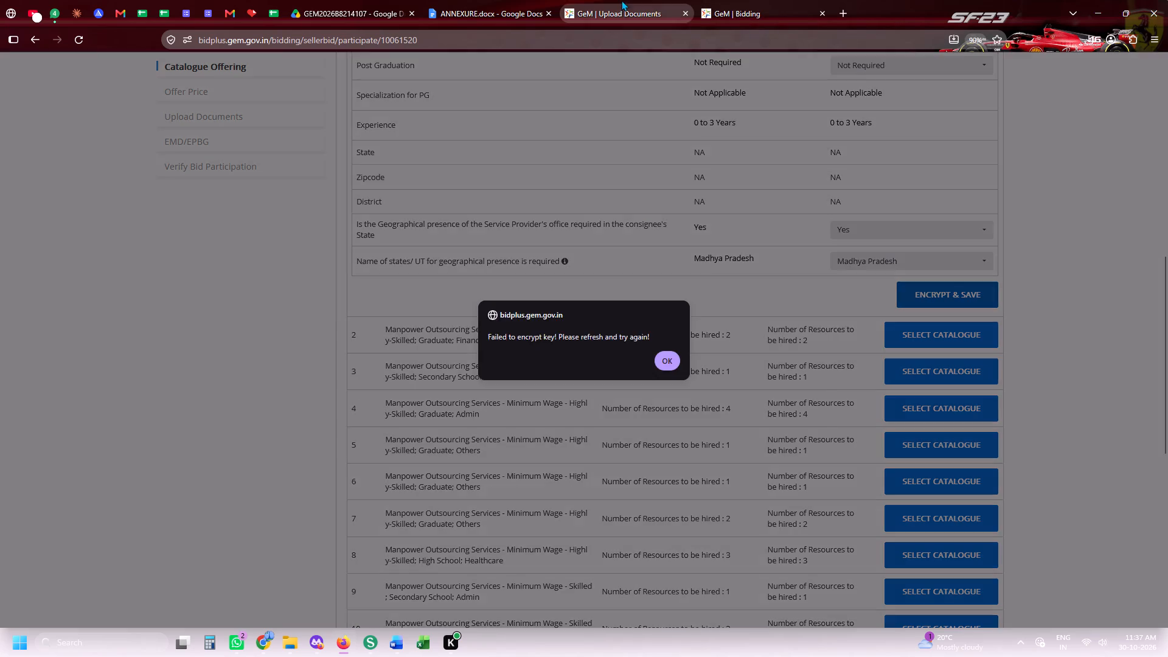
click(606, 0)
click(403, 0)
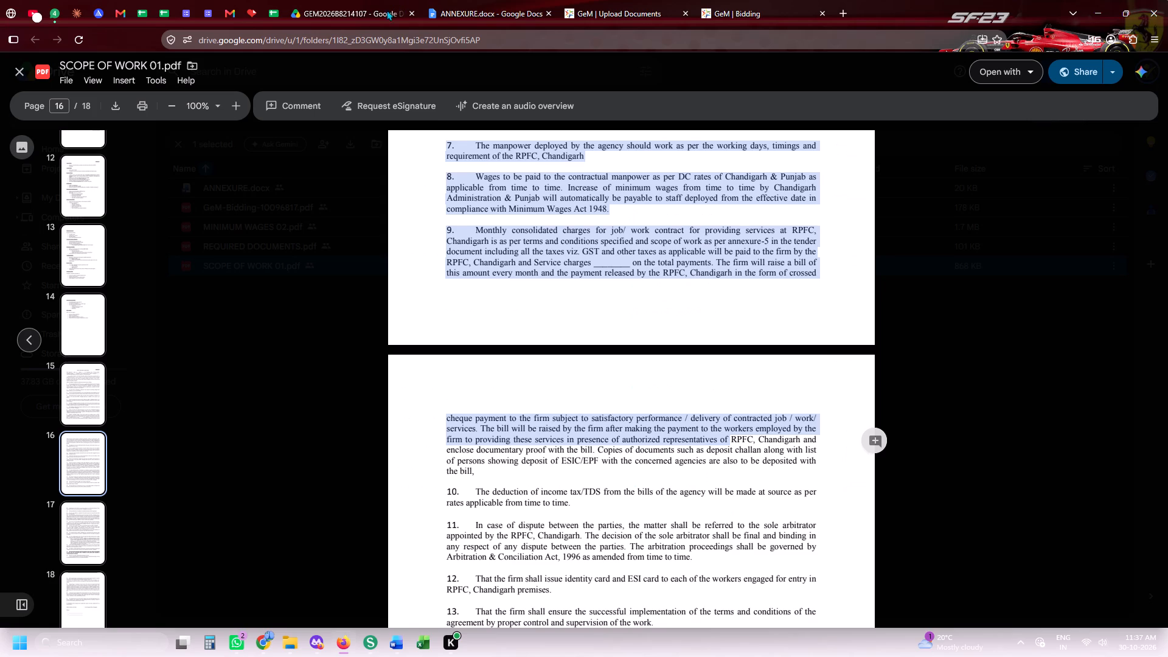
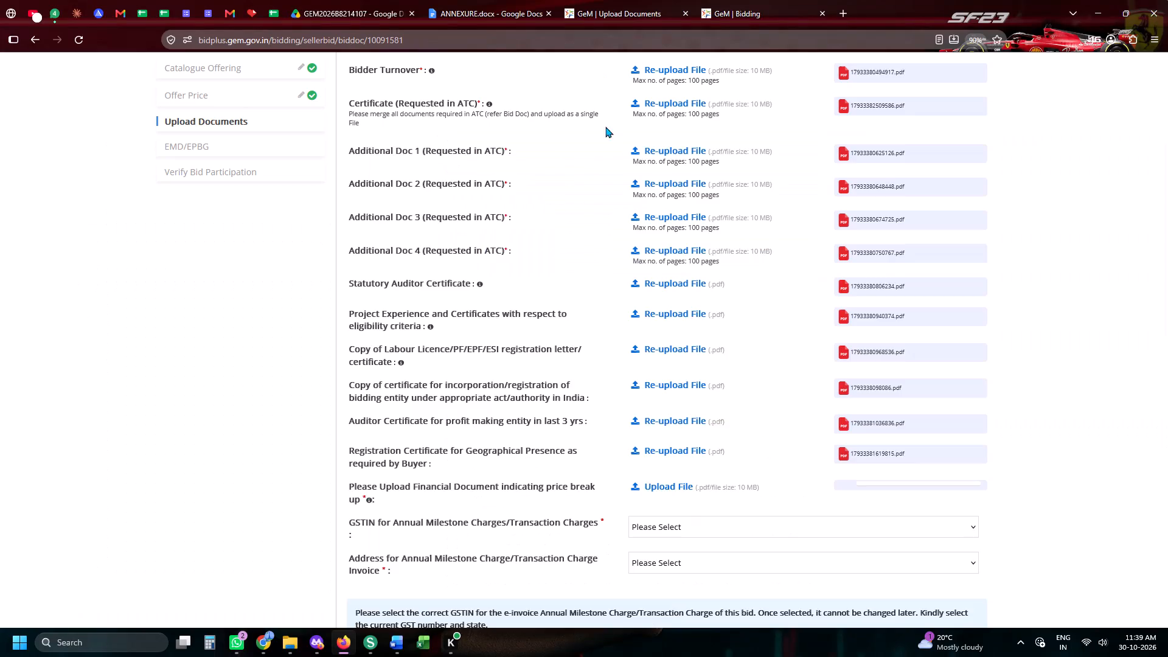
Retry encrypting and saving the first catalogue item of the Madhya Pradesh manpower bid.
scroll(711, 414, down, 4)
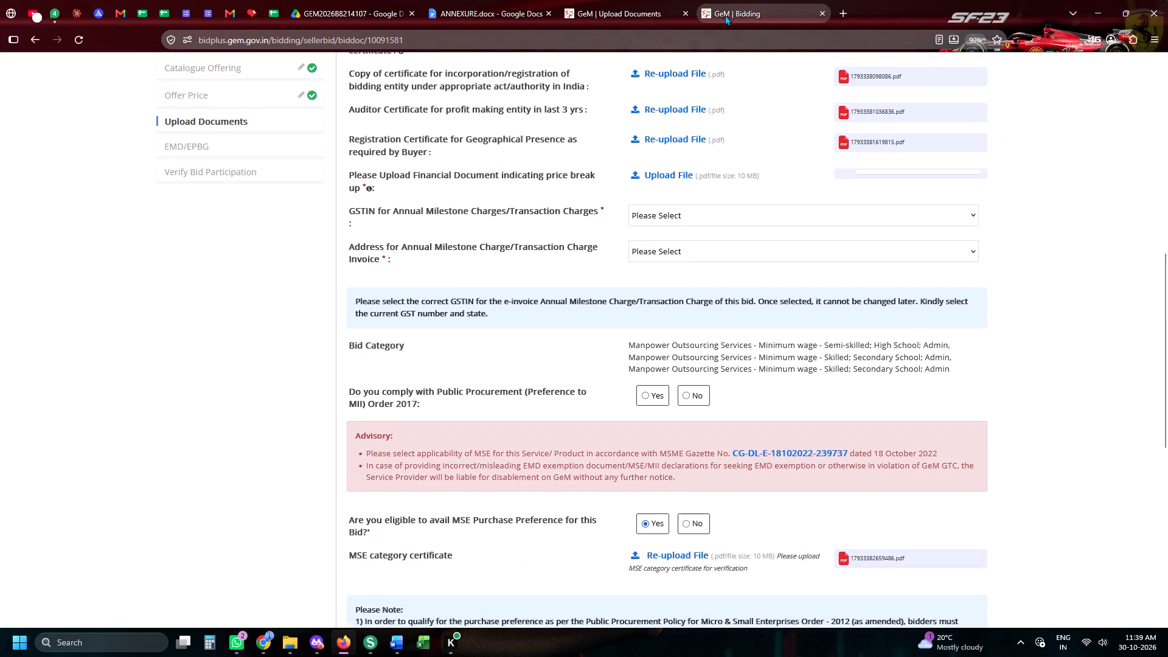
click(729, 8)
click(650, 360)
click(662, 356)
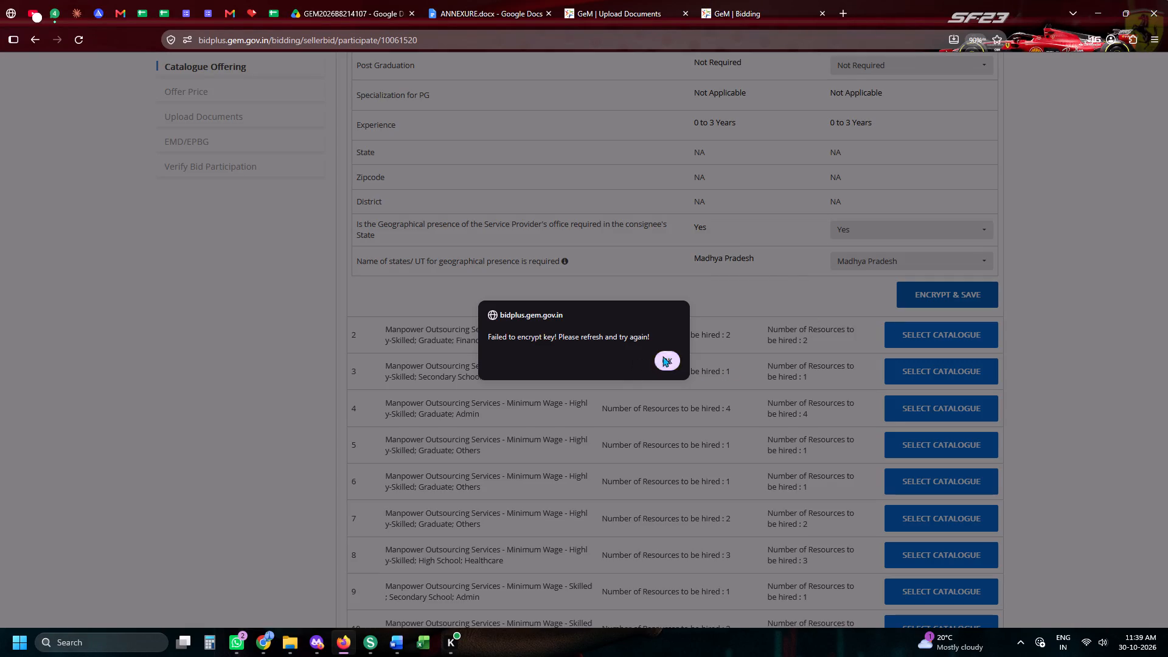
click(909, 303)
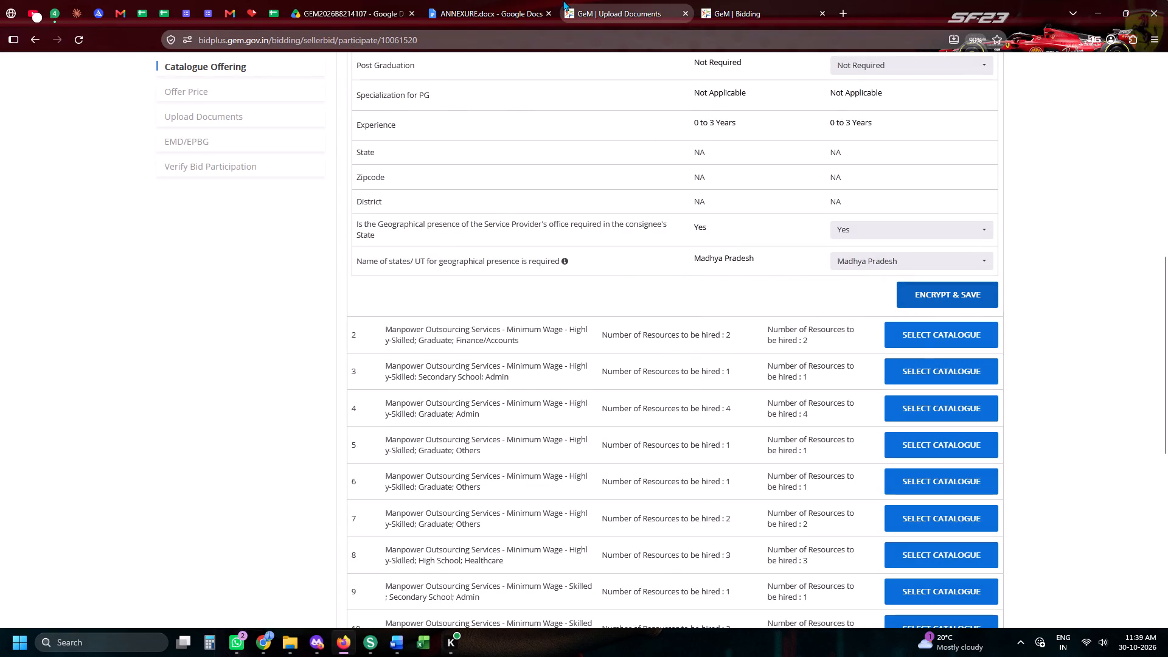
Return to the other bid's Upload Documents page and start uploading the Financial Document indicating price break up.
click(563, 0)
click(674, 182)
click(674, 172)
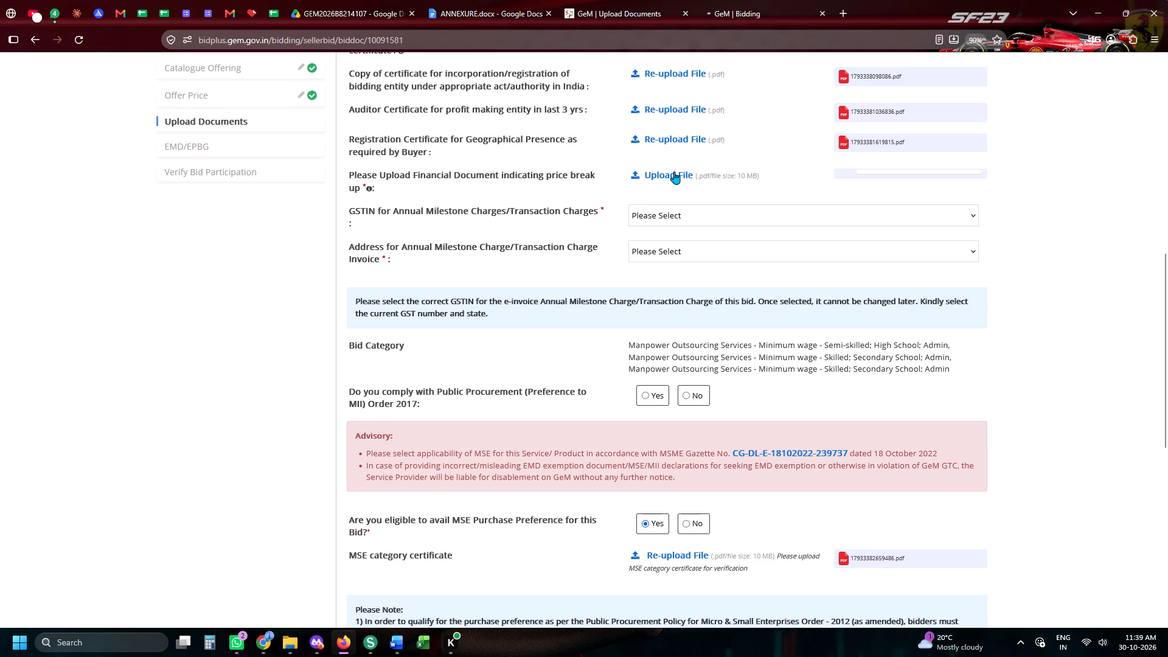
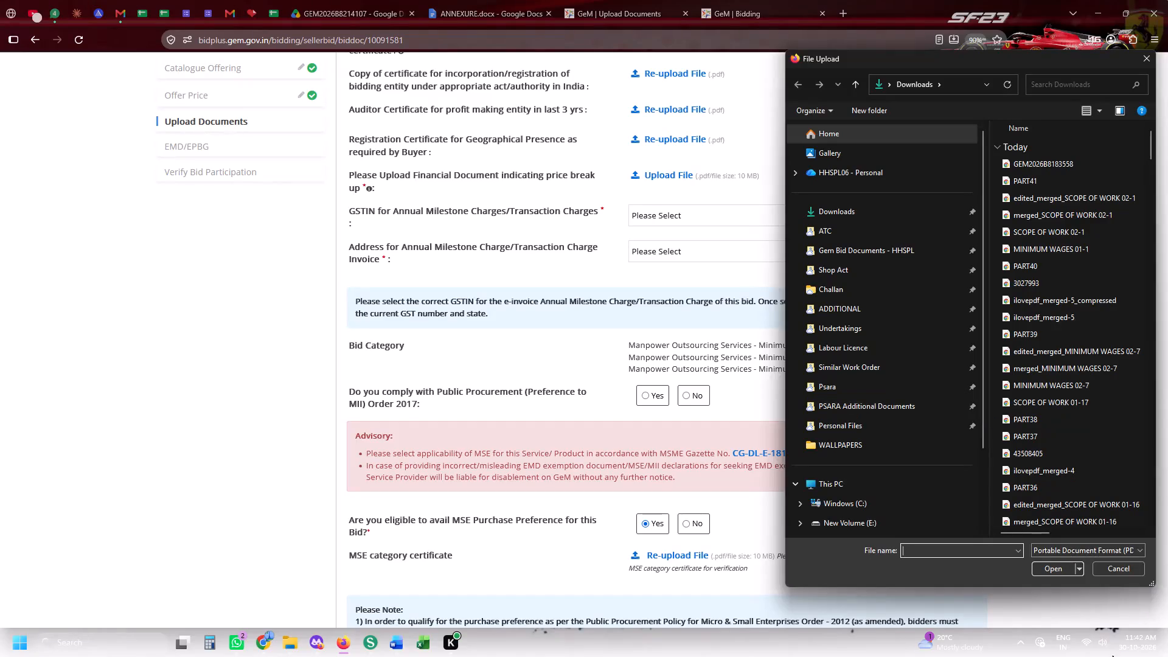
Cancel the price break up file selection and open catalogue selection for item 2, Highly-Skilled Graduate Finance/Accounts, in the other bid.
click(1114, 566)
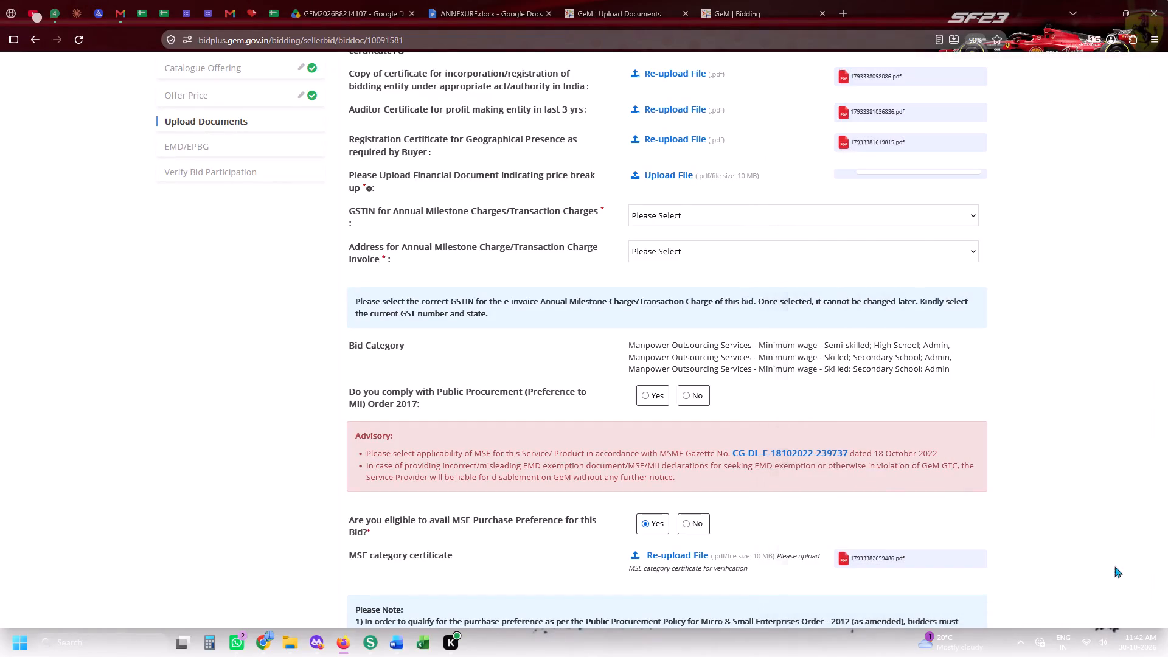
scroll(807, 426, up, 3)
click(767, 0)
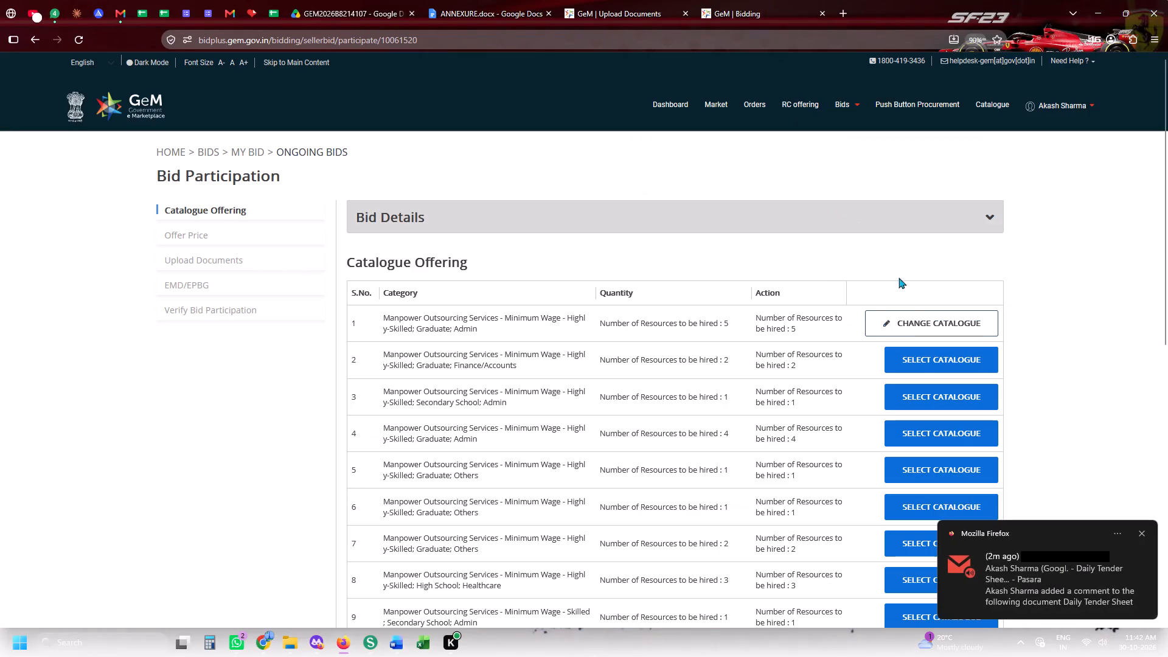
click(933, 366)
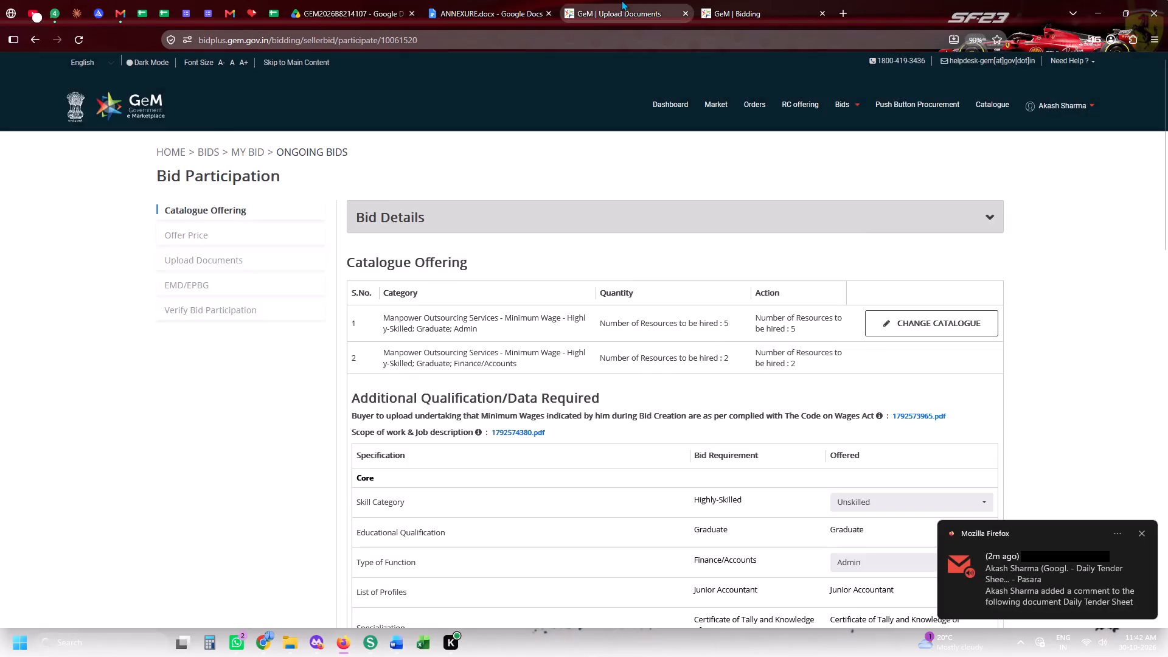